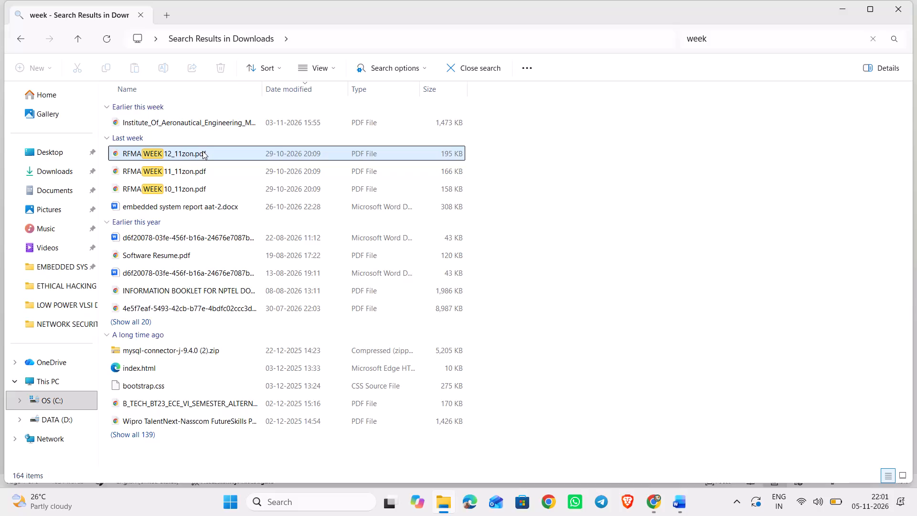
Delete the RFMA WEEK 10, 11 and 12 PDF files from the Downloads search results.
left_click(206, 163)
left_click(212, 185)
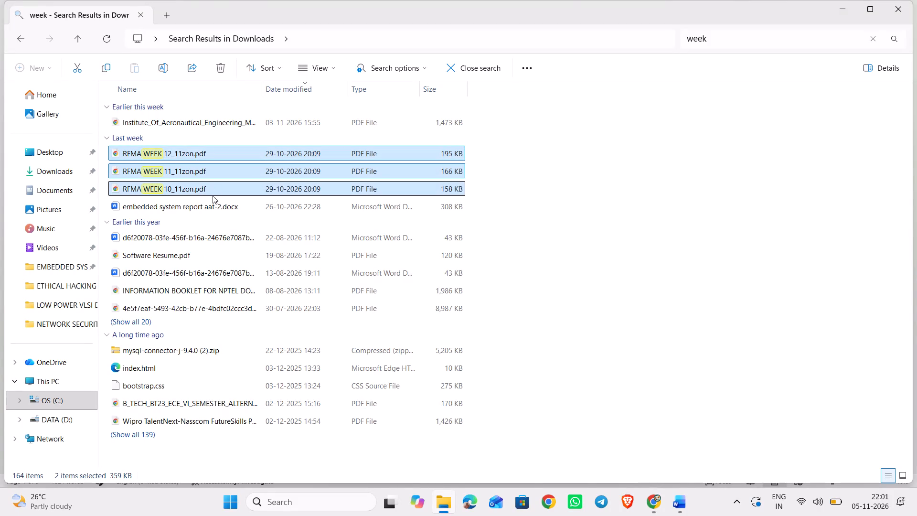
scroll(233, 311, "down", 2)
key("Delete")
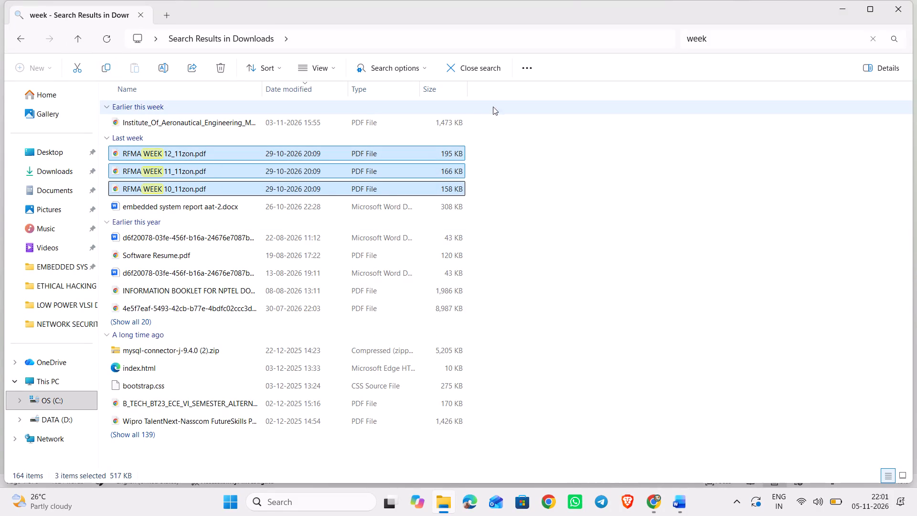
Open the MICROWAVE RADAR folder inside AAT 4_1 on the DATA (D:) drive.
left_click(75, 45)
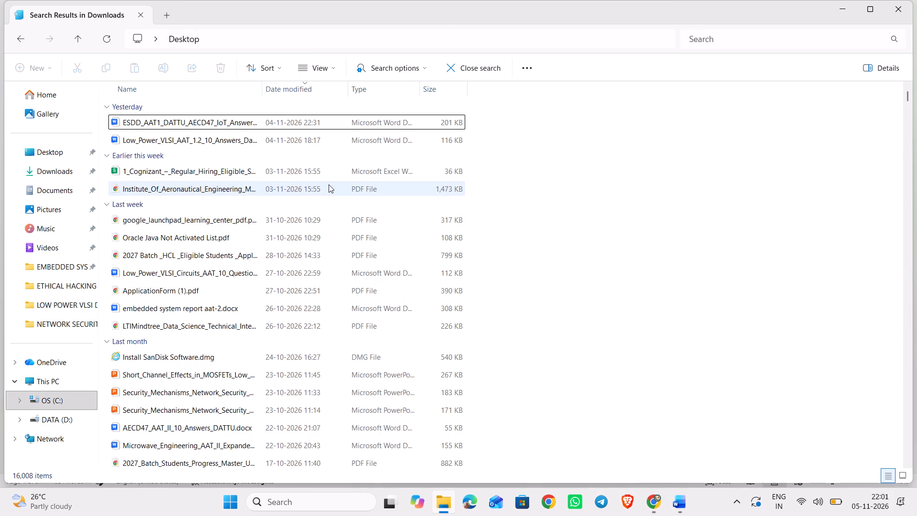
scroll(329, 184, "up", 4)
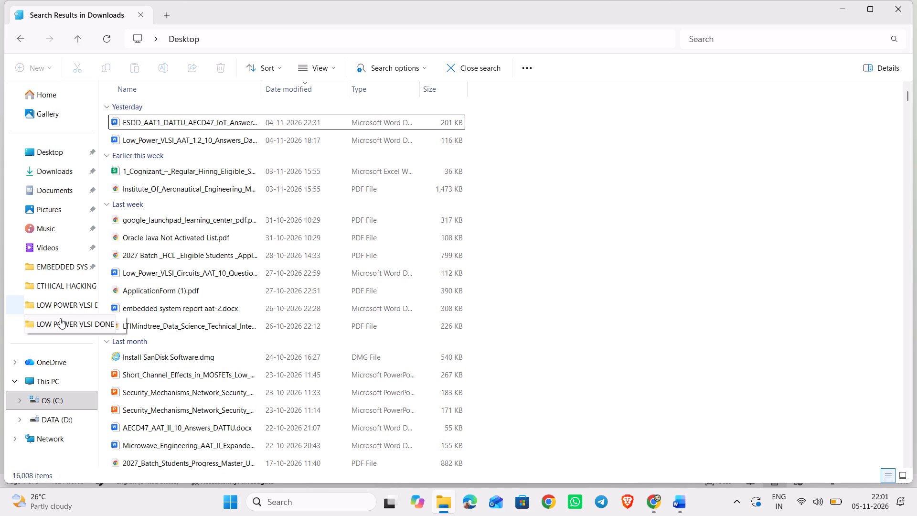
left_click(65, 265)
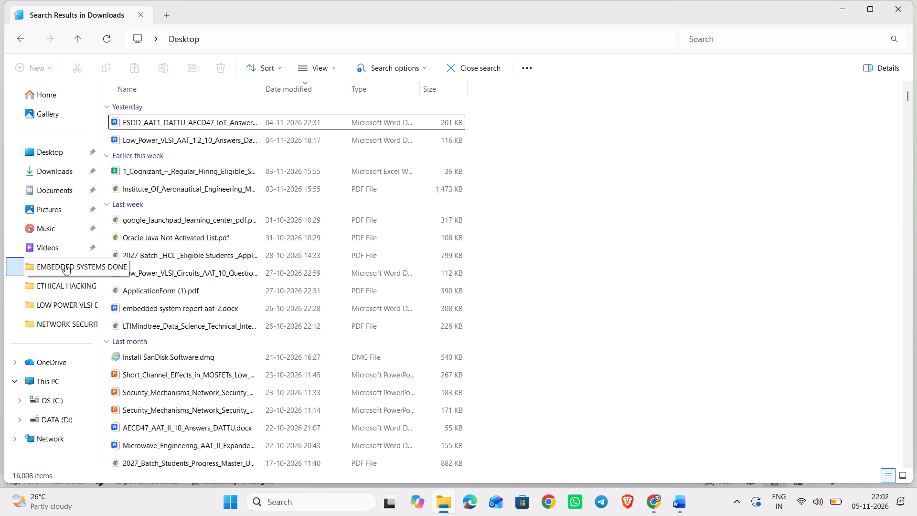
left_click(281, 43)
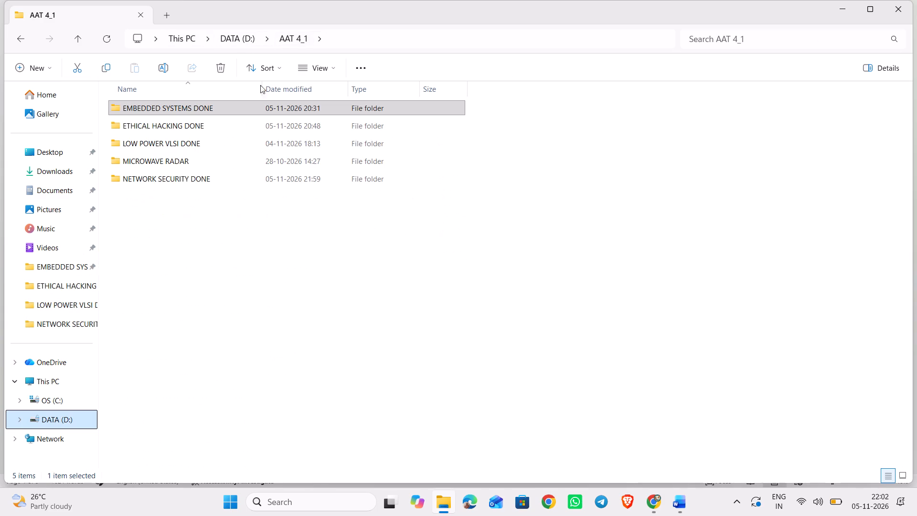
double_click(196, 161)
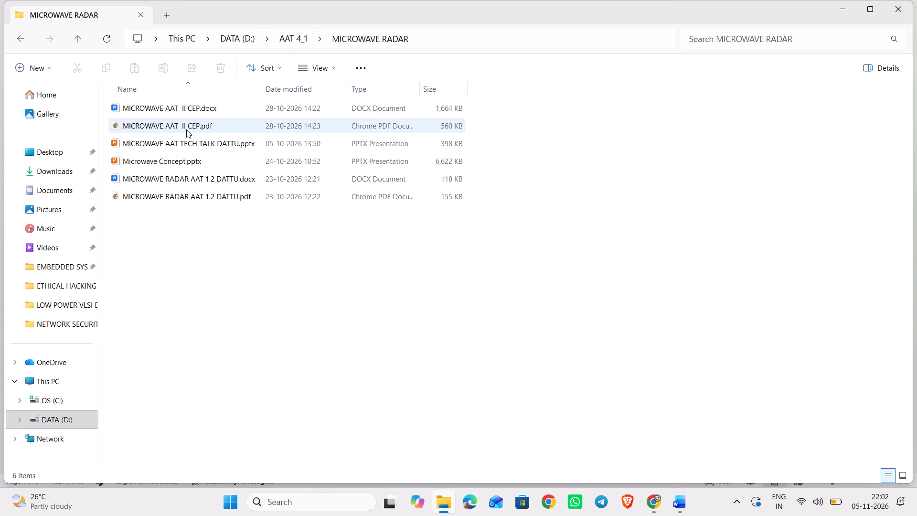
Open the MICROWAVE RADAR AAT 1.2 Word document in Microsoft Word.
right_click(172, 107)
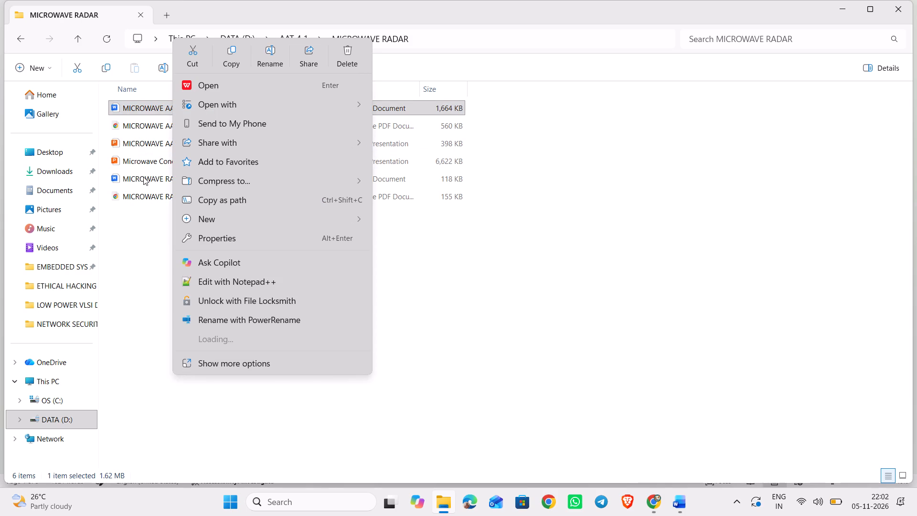
right_click(143, 177)
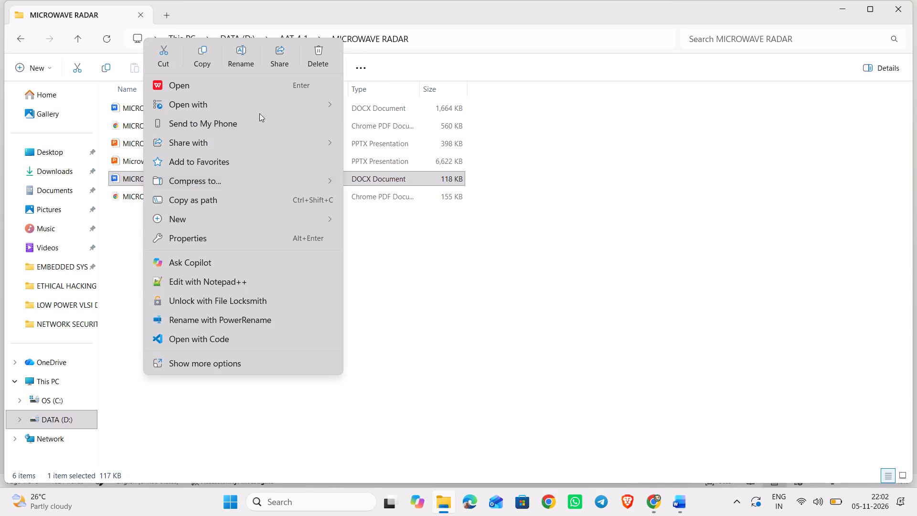
left_click(390, 101)
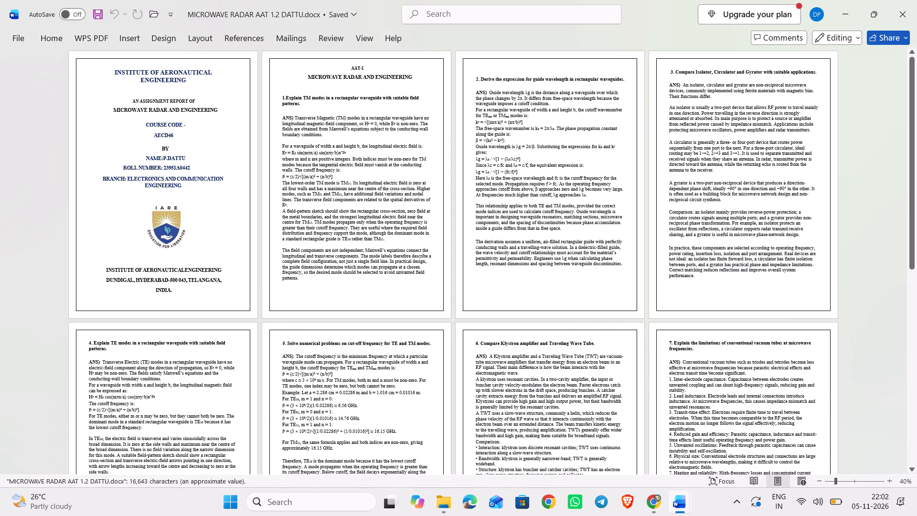
Change the assignment heading on page 2 to AAT-II.
left_click(367, 66)
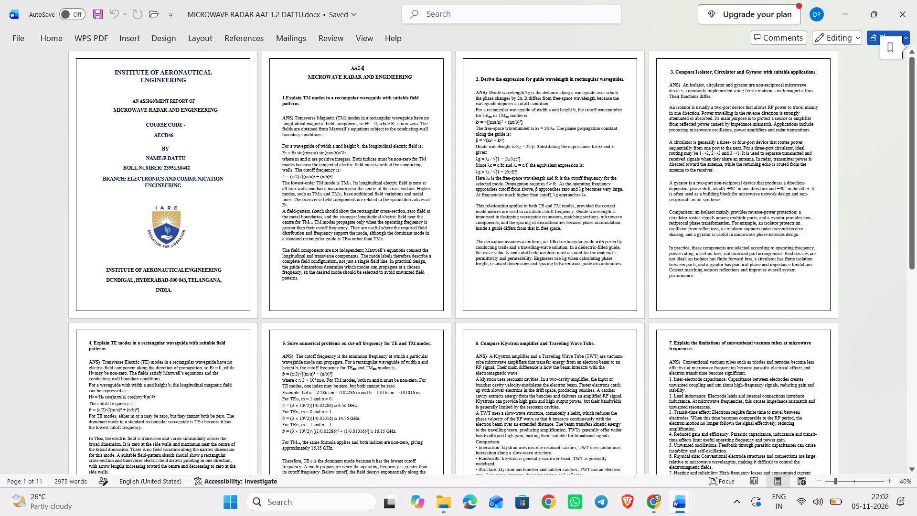
key("shift+i")
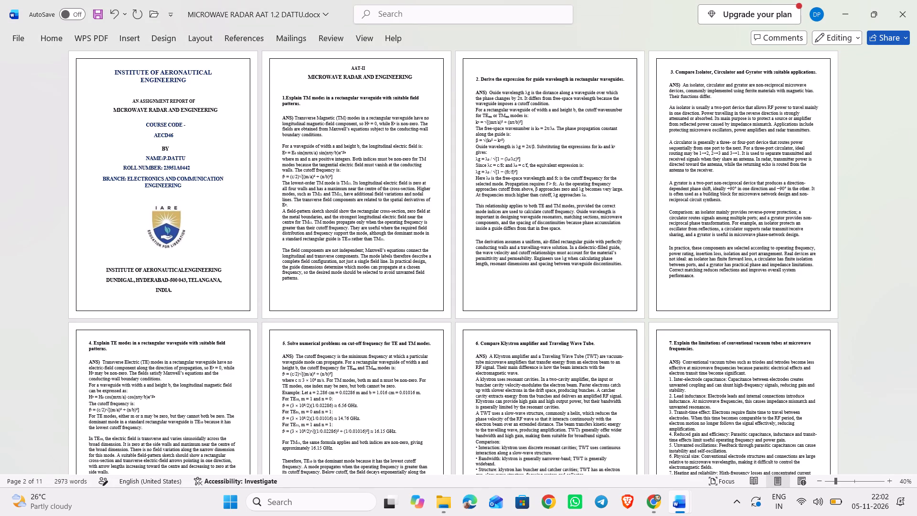
Switch to the Radar_AAT1 5 Answers document, copy all five questions with their answers, and close that document.
key("alt+Tab")
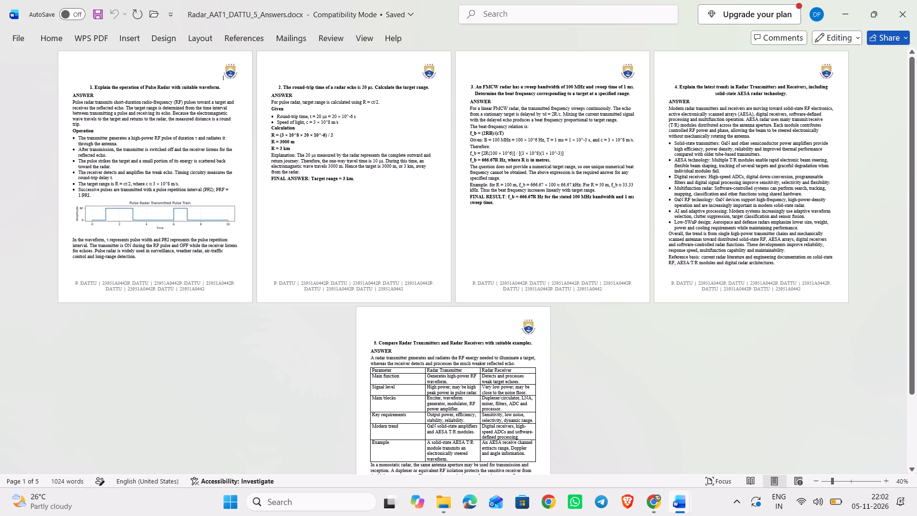
left_click(87, 85)
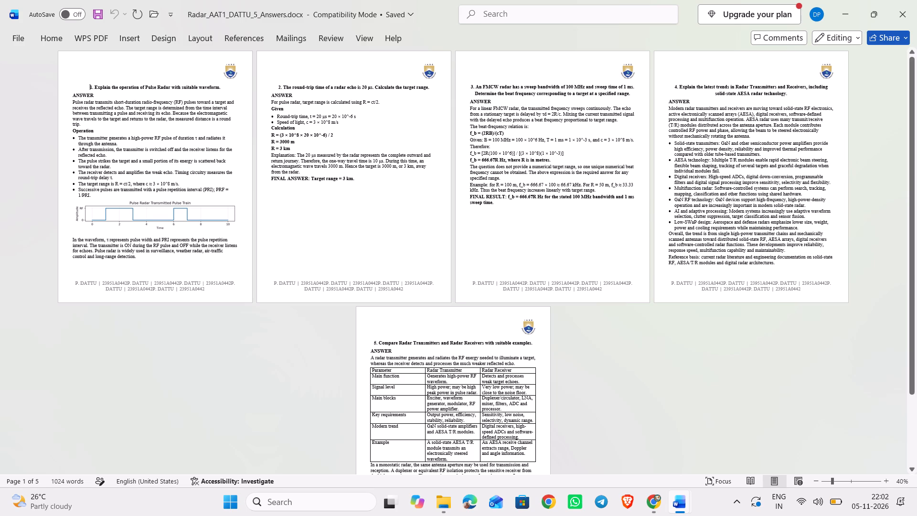
left_click(87, 85)
left_click(97, 86)
left_click_drag(97, 86, 209, 462)
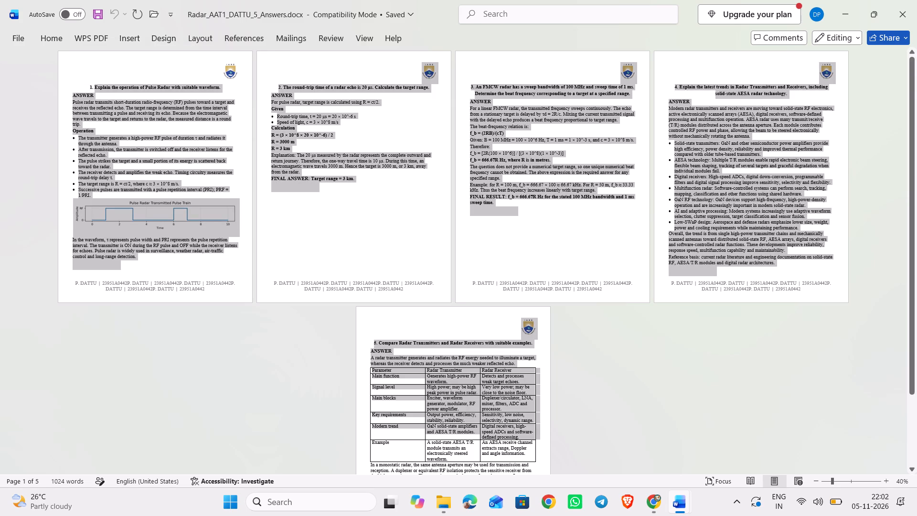
left_click_drag(209, 462, 451, 433)
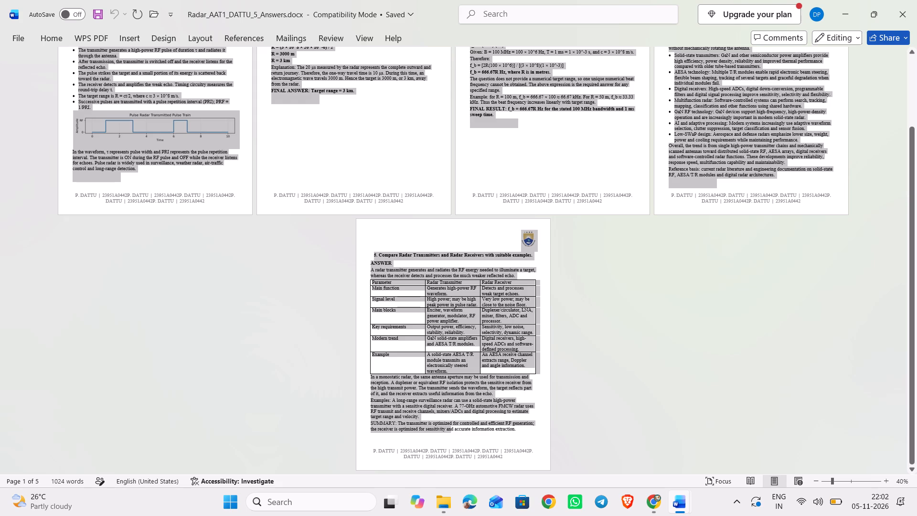
left_click_drag(451, 433, 564, 430)
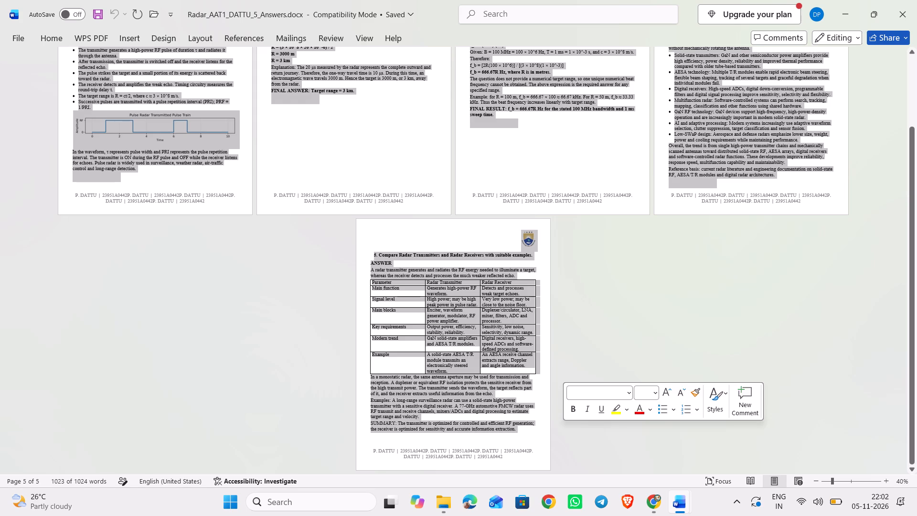
key("ctrl+c")
left_click(916, 0)
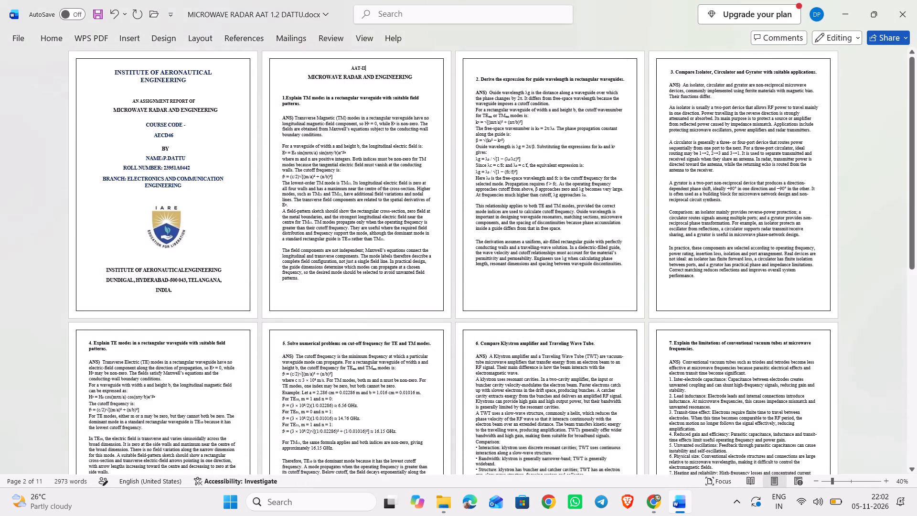
Insert "is the" at the end of the question 1 heading on page 2 and paste the copied radar answers after it.
left_click(301, 100)
key("Left")
key("space")
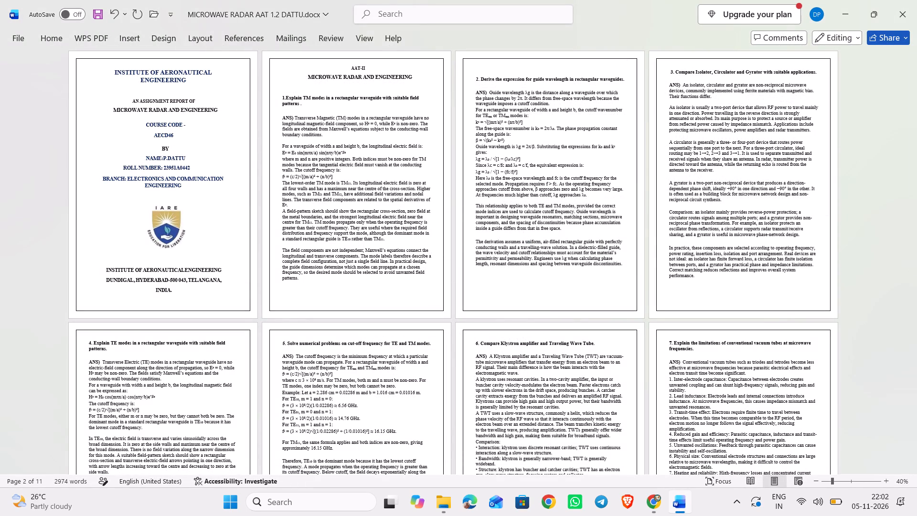
type("is the")
key("space")
key("ctrl+v")
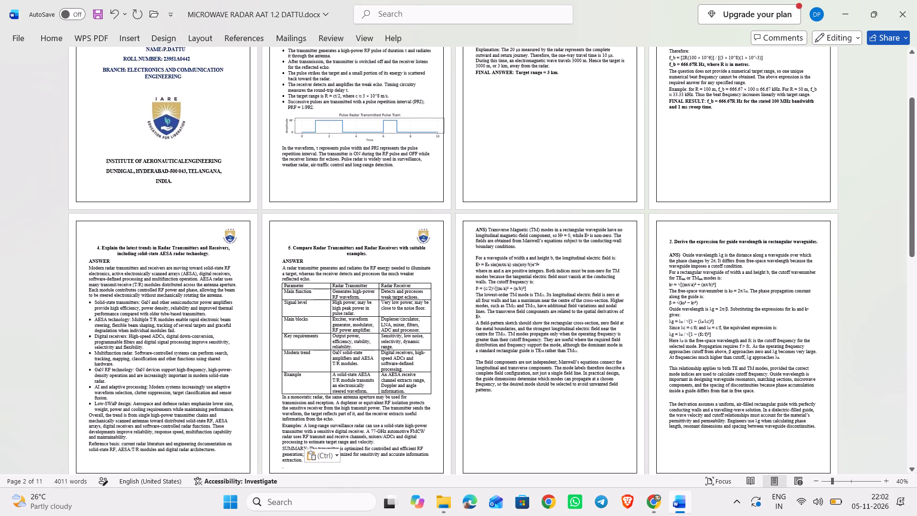
Delete the old microwave answers after the pasted content, from the TM modes answer through the end of question 10.
scroll(285, 104, "down", 4)
scroll(285, 104, "up", 1)
scroll(409, 86, "up", 1)
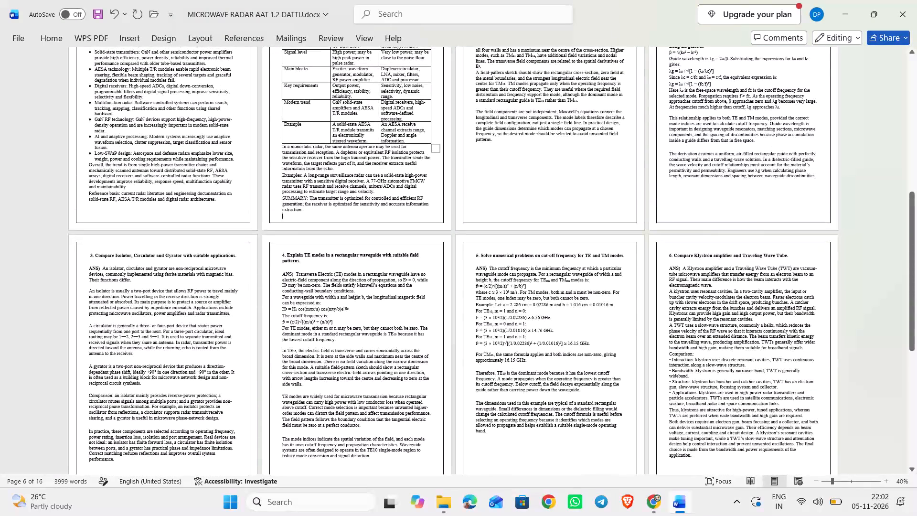
scroll(409, 86, "up", 2)
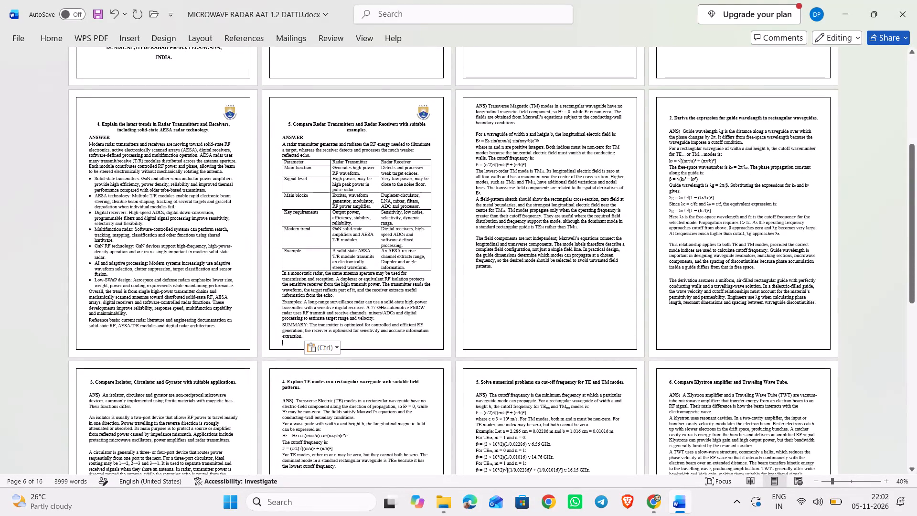
left_click_drag(281, 345, 360, 515)
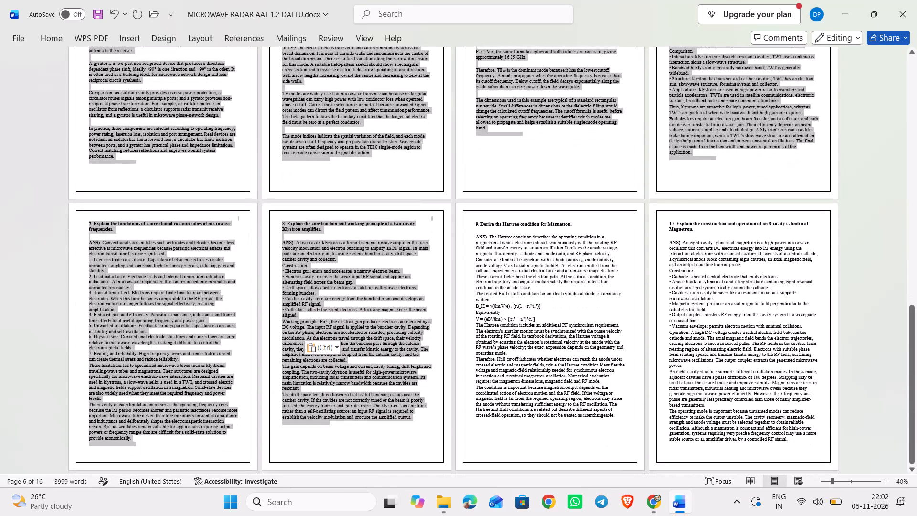
left_click_drag(360, 515, 746, 446)
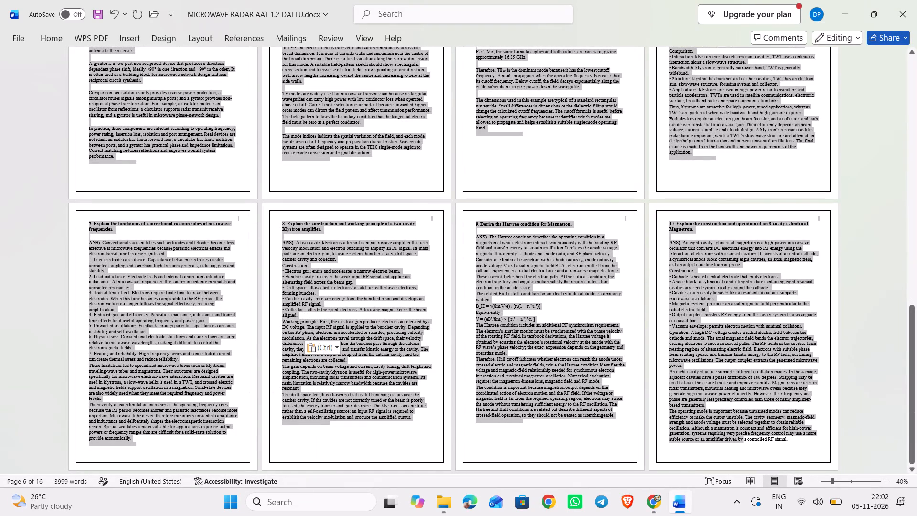
left_click_drag(746, 446, 827, 443)
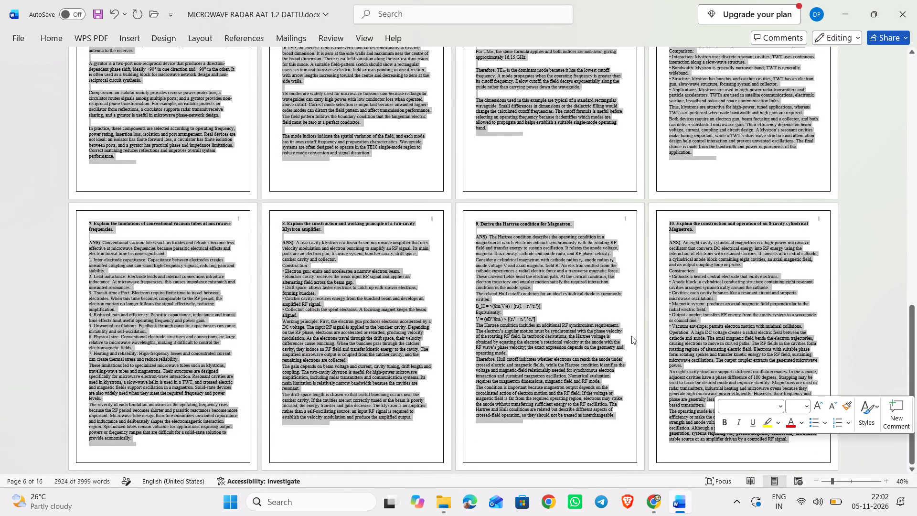
scroll(631, 336, "up", 6)
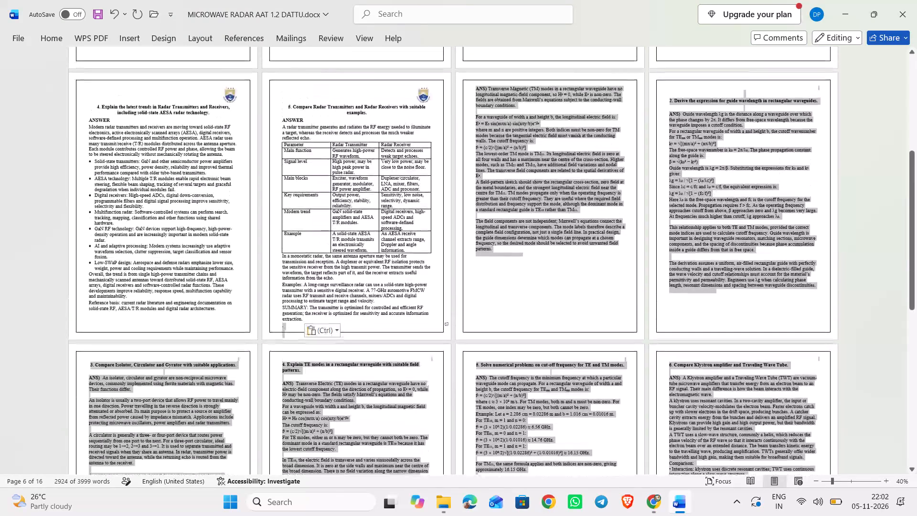
key("Delete")
Left-align the question 1 heading on page 2 and re-enter its number as 1.
scroll(631, 336, "up", 6)
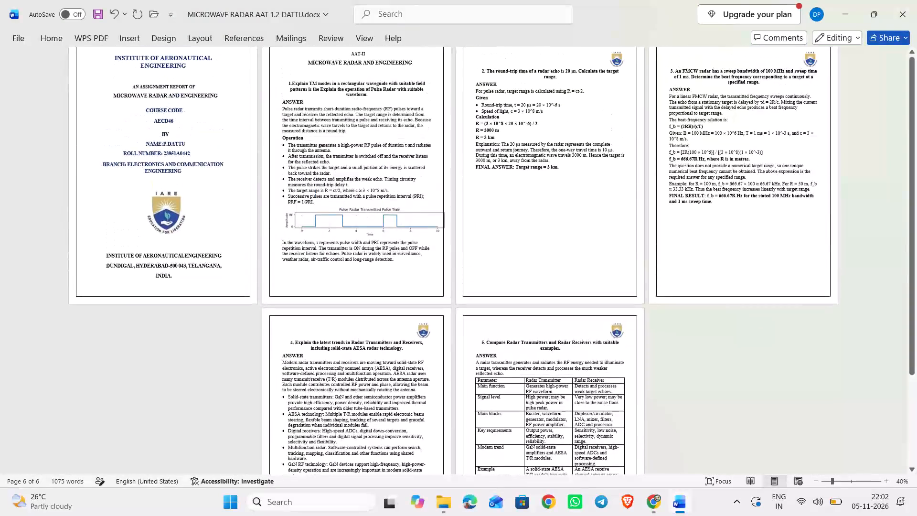
scroll(434, 221, "up", 3)
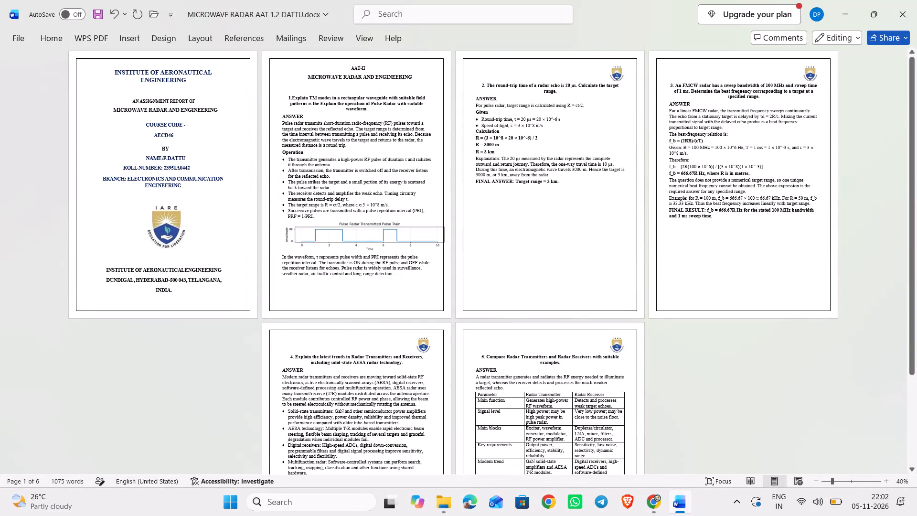
scroll(395, 279, "up", 2, "ctrl")
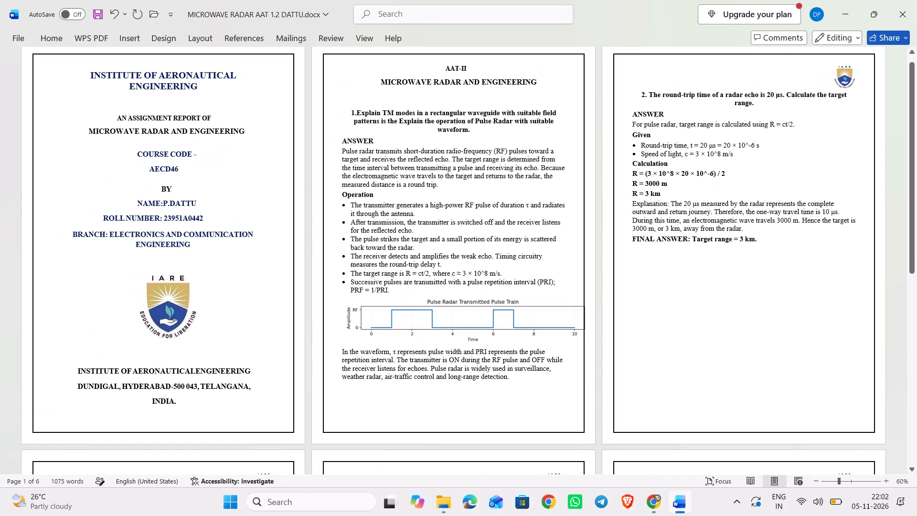
left_click(354, 111)
key("BackSpace")
key("BackSpace")
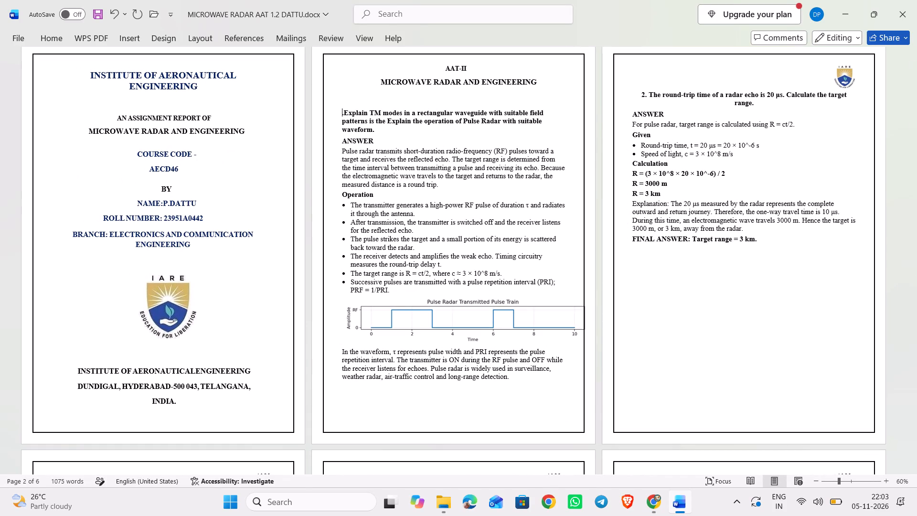
key("1")
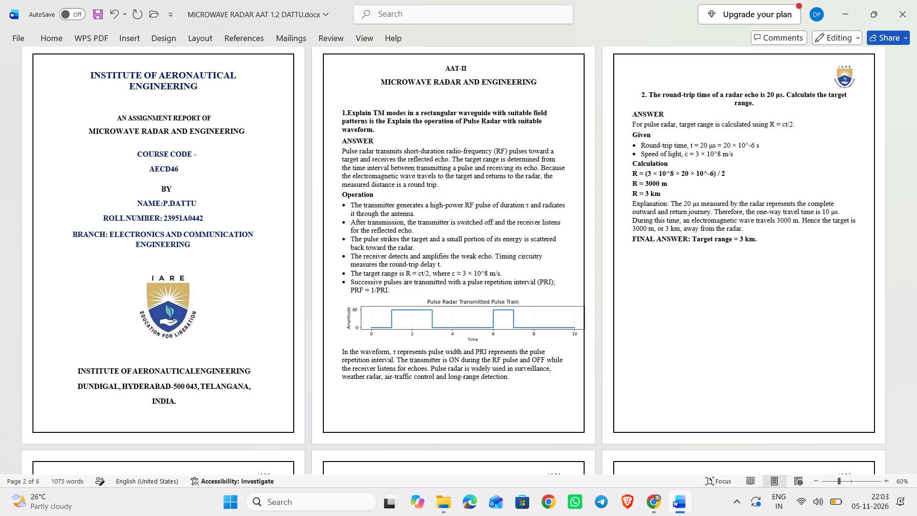
Delete the old TM modes wording from the question 1 heading so it reads "1.Explain the operation of Pulse Radar with suitable waveform.".
left_click_drag(387, 121, 374, 110)
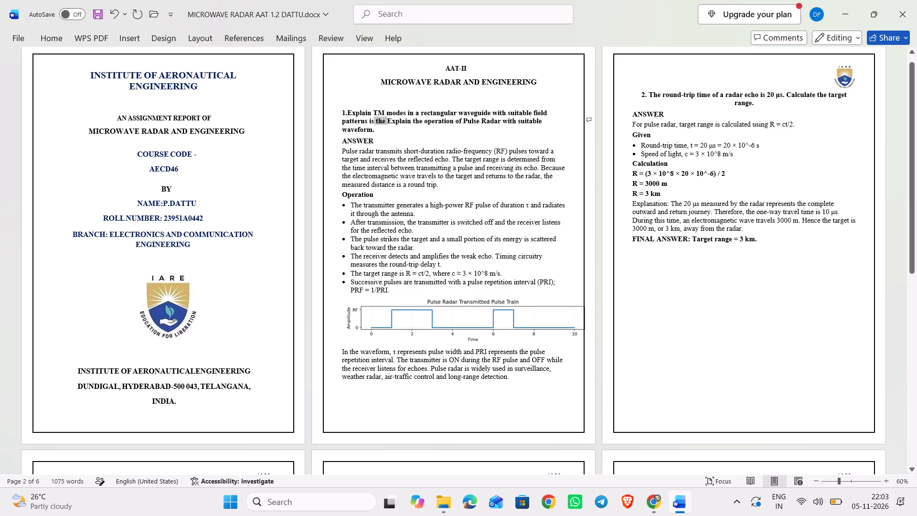
left_click_drag(374, 110, 374, 110)
key("BackSpace")
key("BackSpace")
key("BackSpace")
key("BackSpace")
key("BackSpace")
key("BackSpace")
key("BackSpace")
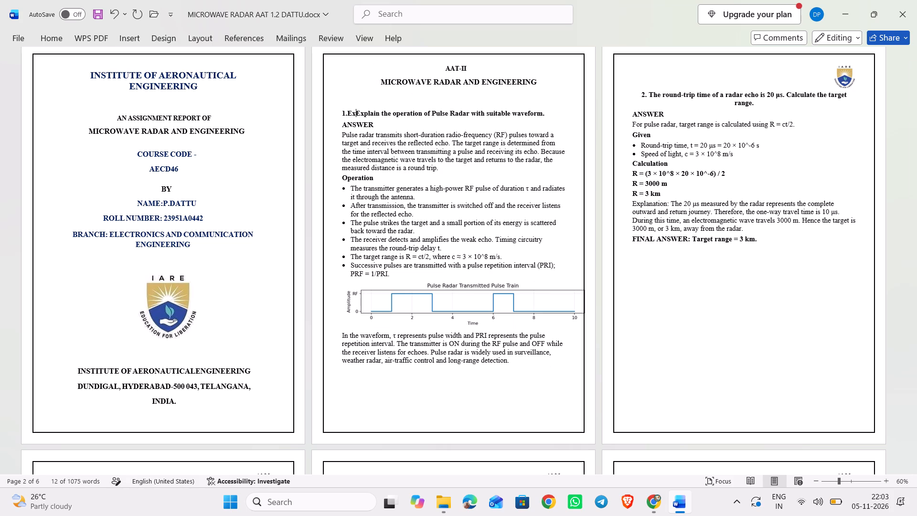
key("BackSpace")
key("BackSpace")
key("BackSpace")
key("period")
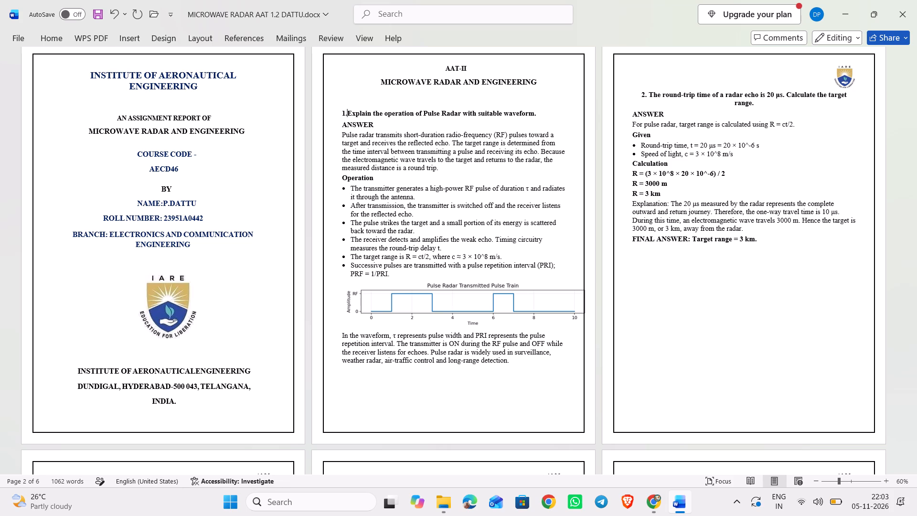
Left-align the question 2 heading on page 3 and re-enter its number as 2.
left_click(647, 94)
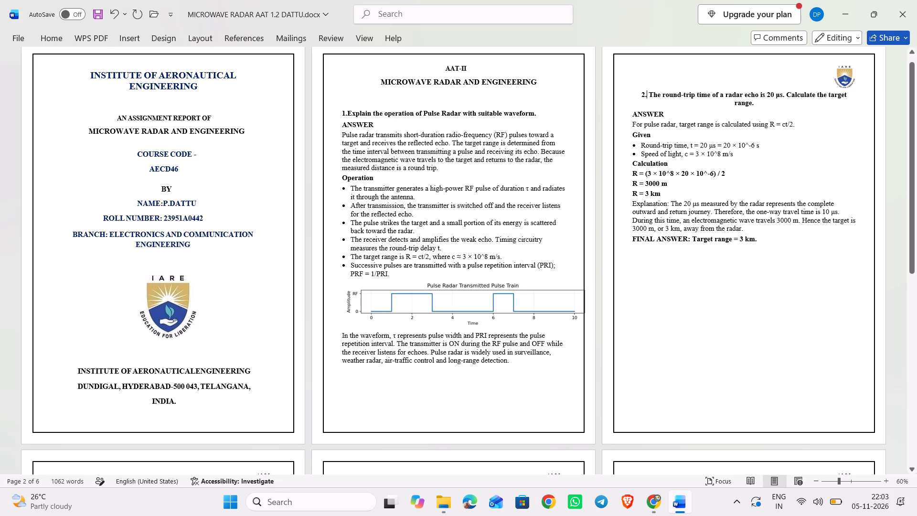
key("BackSpace")
key("BackSpace")
type("2.")
key("BackSpace")
key("BackSpace")
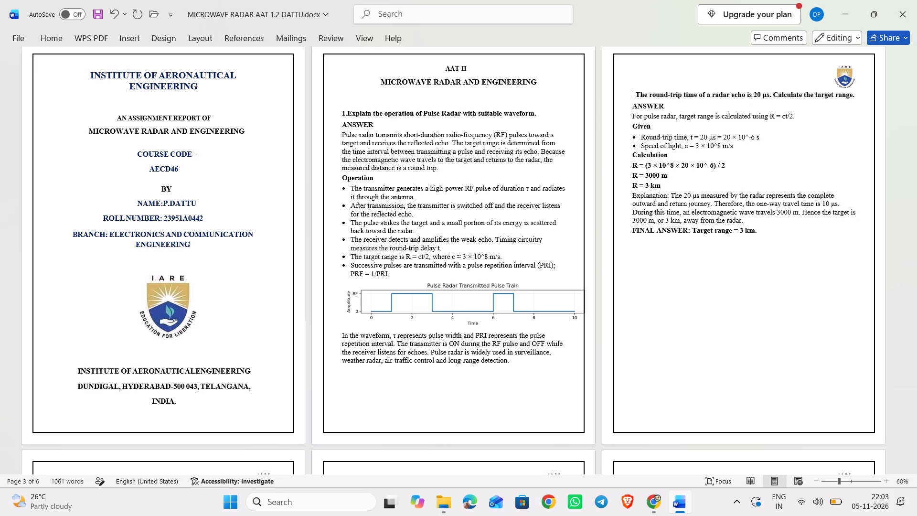
key("BackSpace")
key("BackSpace")
key("Return")
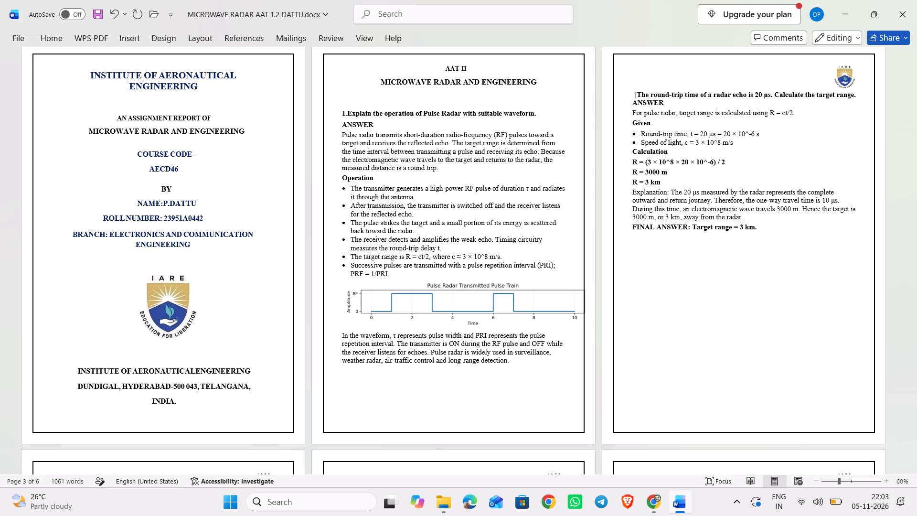
type("2.")
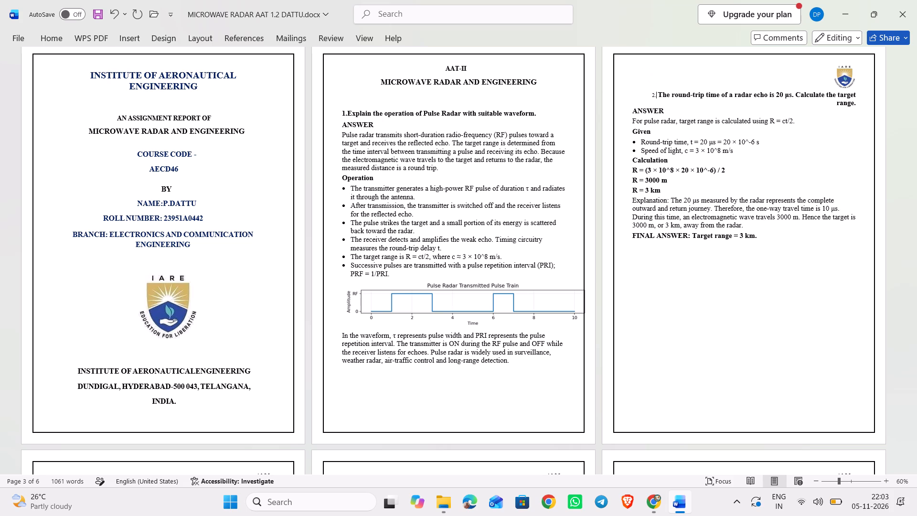
key("BackSpace")
key("BackSpace")
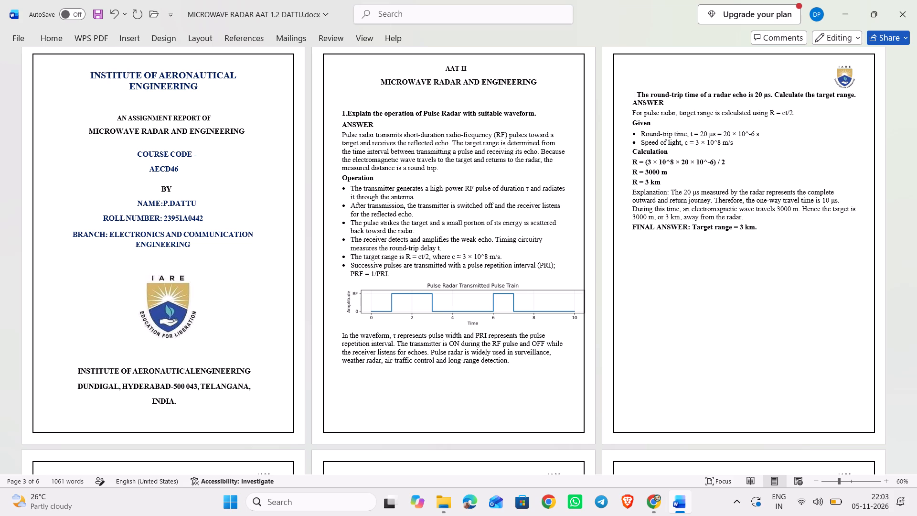
key("BackSpace")
key("BackSpace")
key("BackSpace")
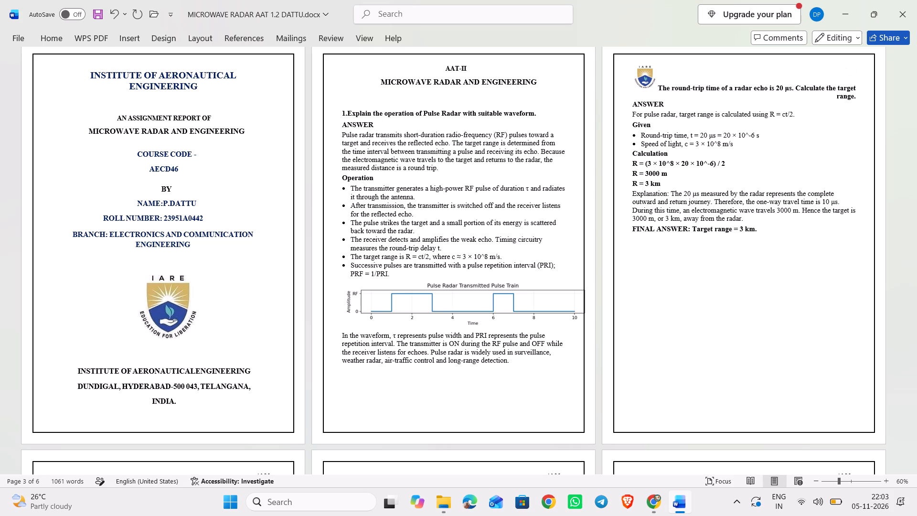
key("Return")
key("BackSpace")
key("BackSpace")
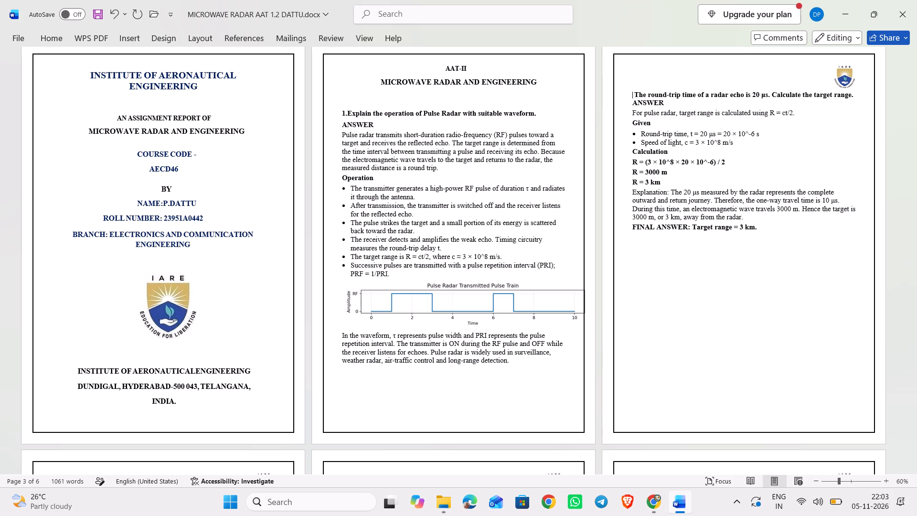
type("2.")
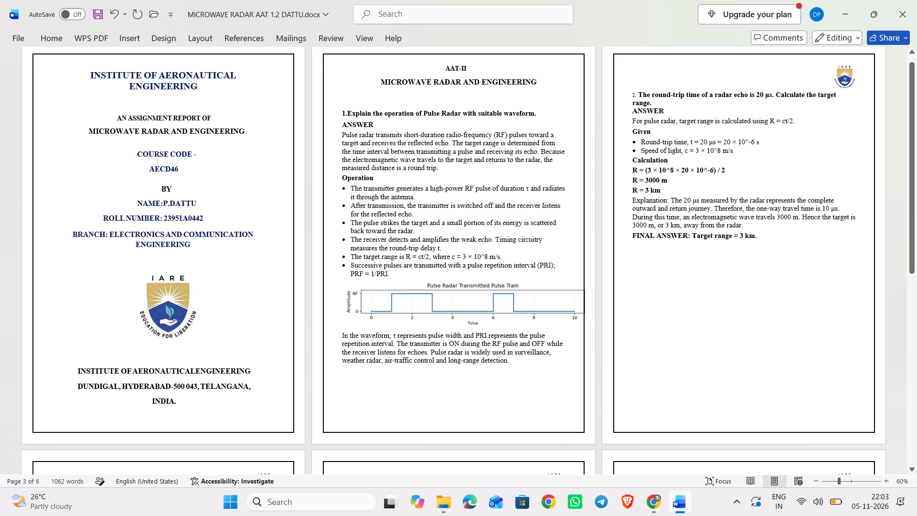
Format the number and opening words of the question 2 heading as 15 pt bold.
left_click_drag(661, 94, 630, 93)
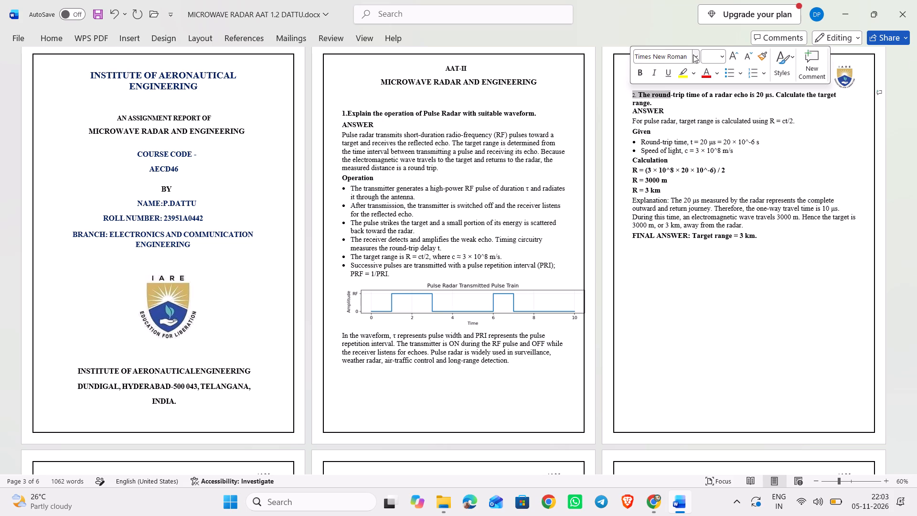
left_click(708, 56)
type("15")
key("Return")
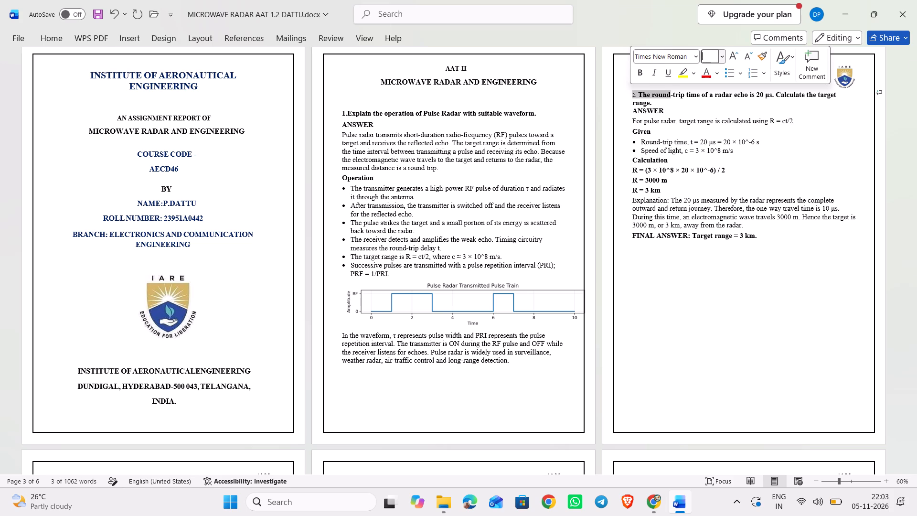
left_click(639, 73)
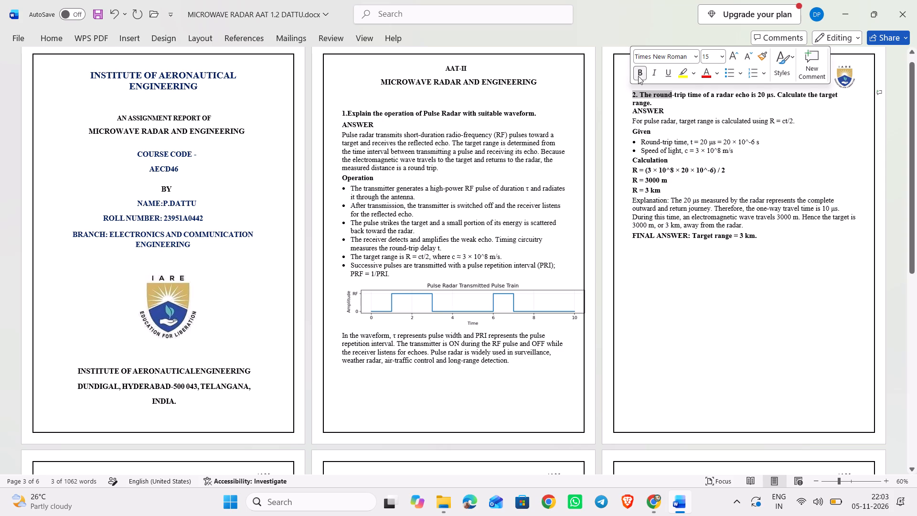
Left-align the question 4 heading on page 5 and re-enter its number as 4, followed by a space.
scroll(627, 232, "down", 6)
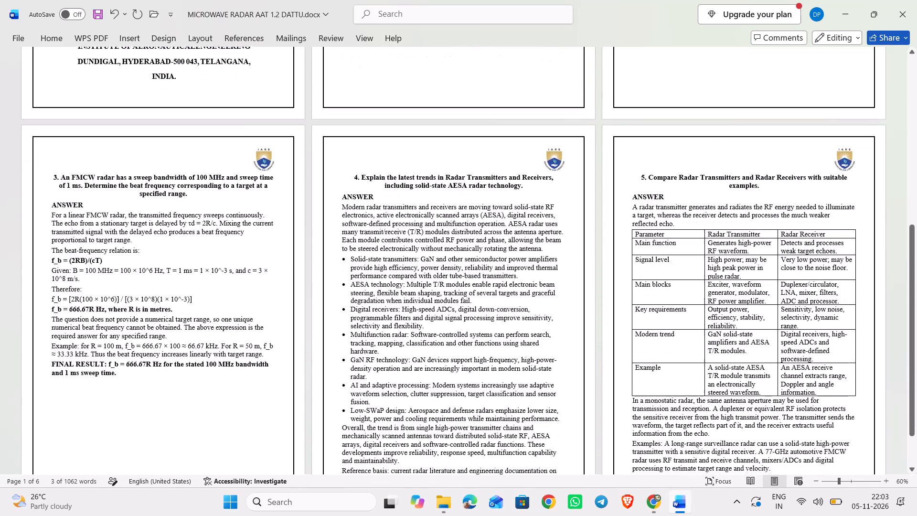
left_click(362, 172)
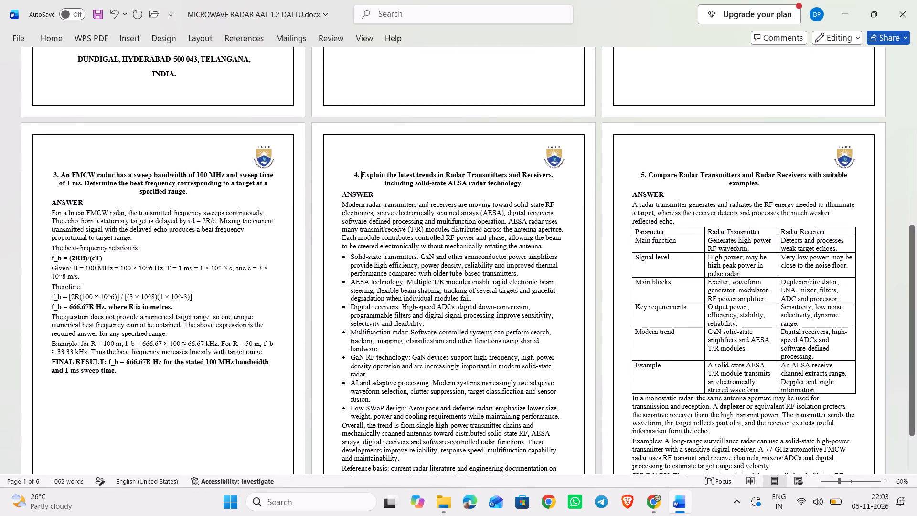
key("BackSpace")
key("BackSpace")
key("BackSpace")
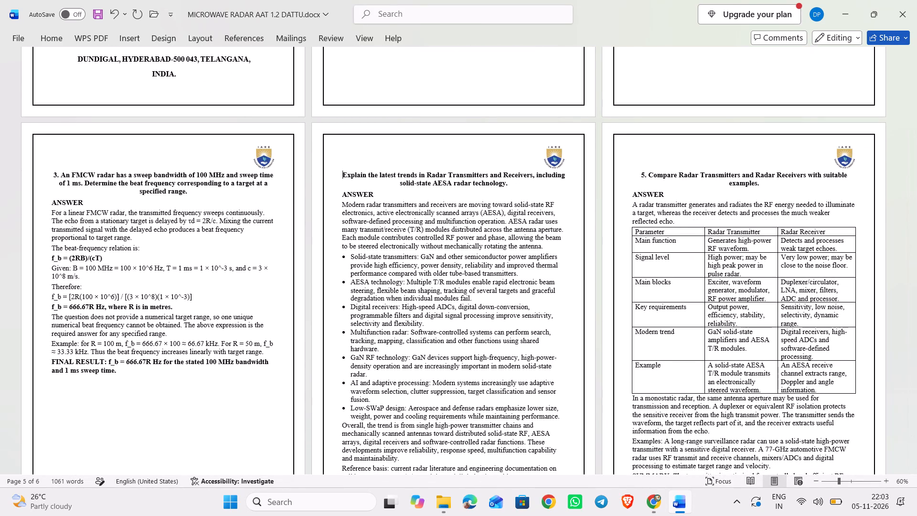
type("4.")
key("BackSpace")
key("BackSpace")
key("BackSpace")
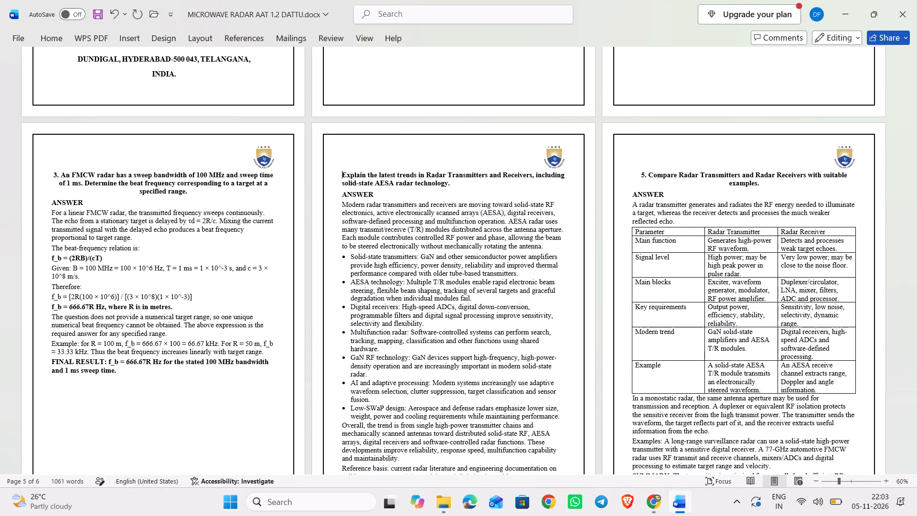
type("4.")
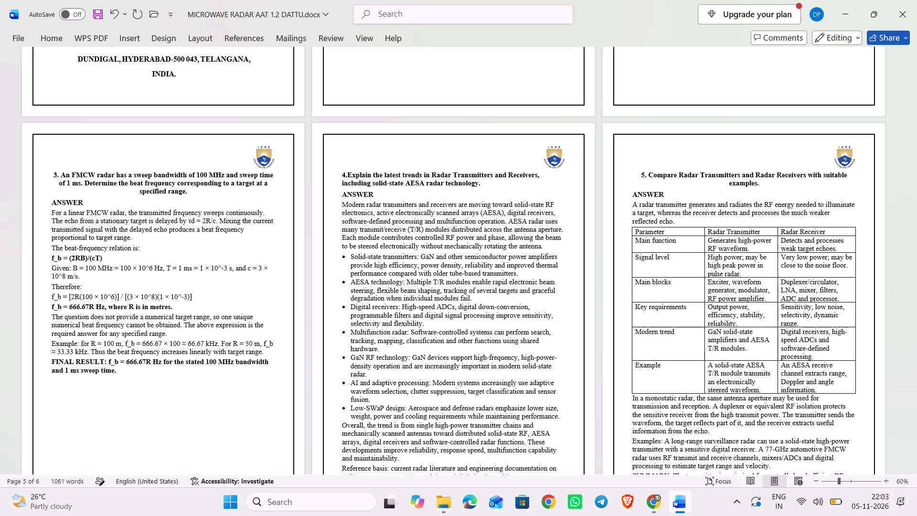
key("space")
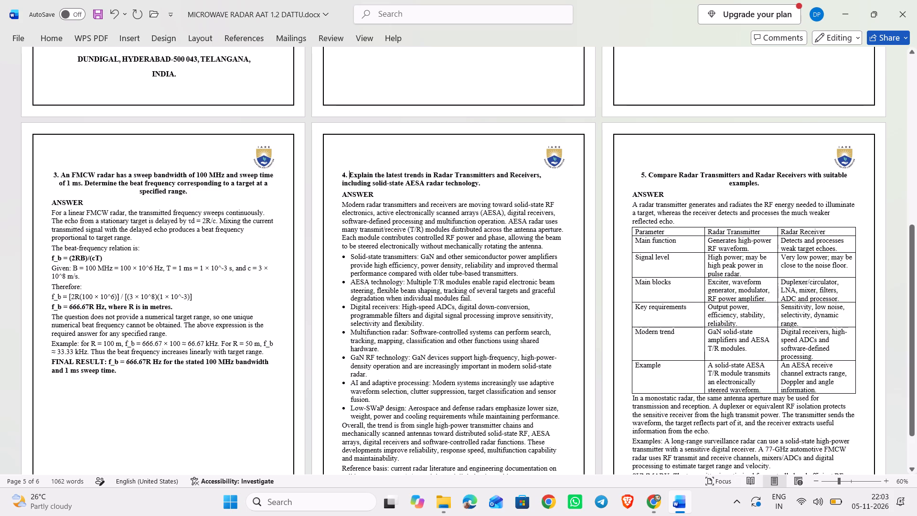
Left-align the question 5 heading on page 6 and re-enter its number as 5, followed by a space.
left_click(650, 175)
key("BackSpace")
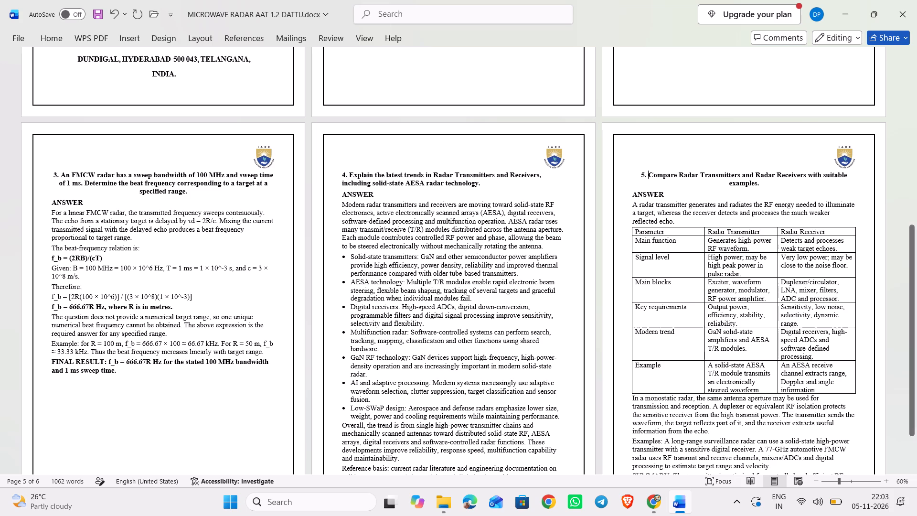
key("BackSpace")
key("BackSpace")
key("BackSpace")
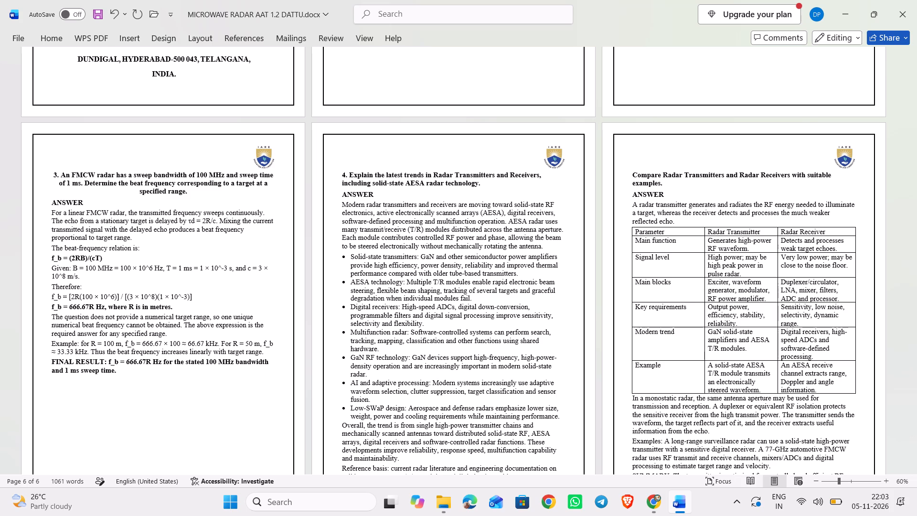
type("5.")
key("space")
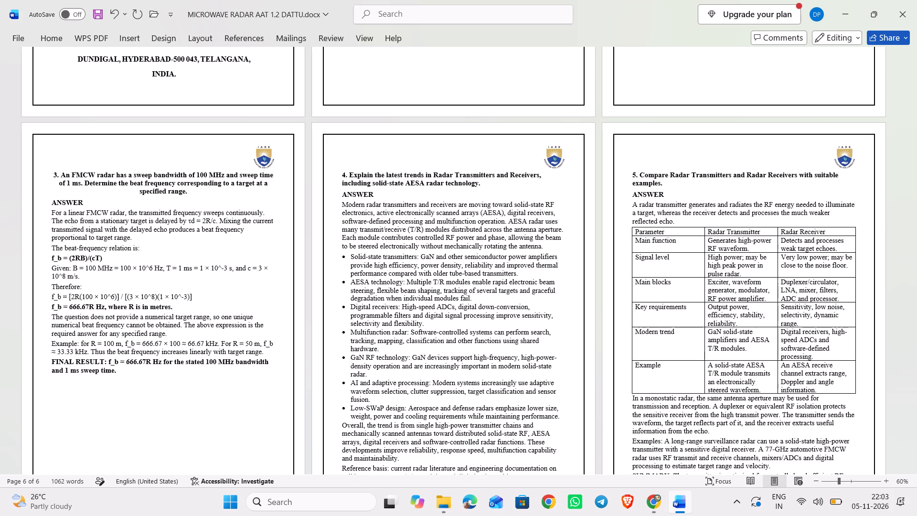
Remove the "SUMMARY:" label from the last paragraph of the question 5 answer so it starts with "The transmitter".
scroll(650, 175, "down", 4)
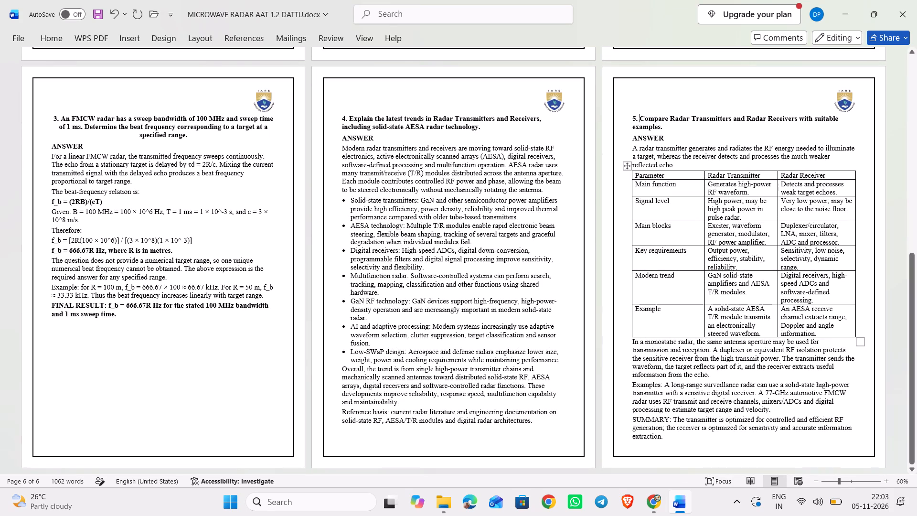
left_click(677, 423)
key("Up")
key("BackSpace")
key("BackSpace")
key("BackSpace")
key("BackSpace")
key("BackSpace")
key("BackSpace")
key("BackSpace")
key("BackSpace")
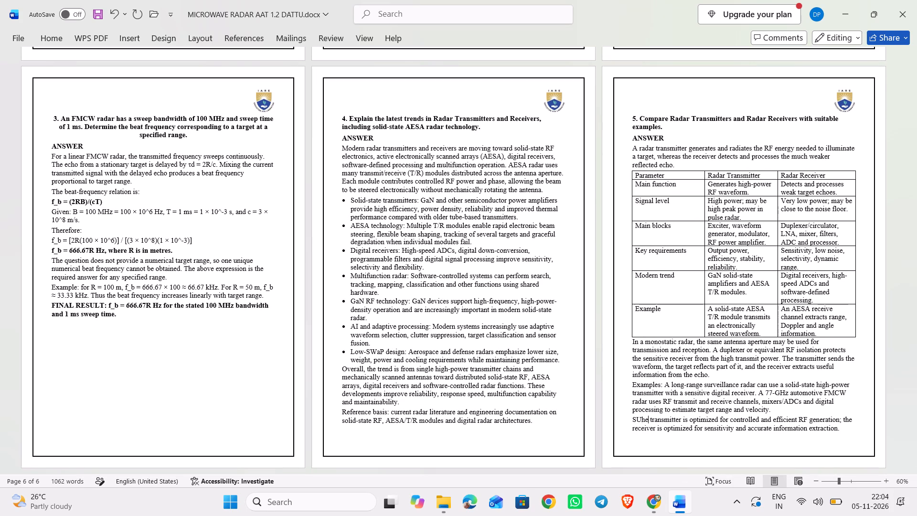
key("BackSpace")
key("BackSpace")
key("shift+t")
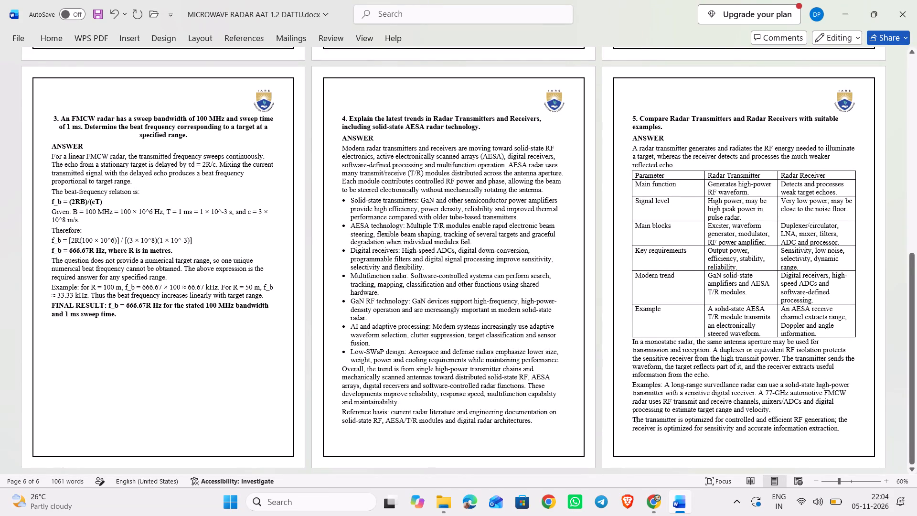
Delete the word "FINAL" from the result line of the question 3 answer and insert a blank line above it.
left_click(105, 302)
key("Down")
key("Up")
key("Right")
key("Right")
key("Left")
key("Left")
key("Left")
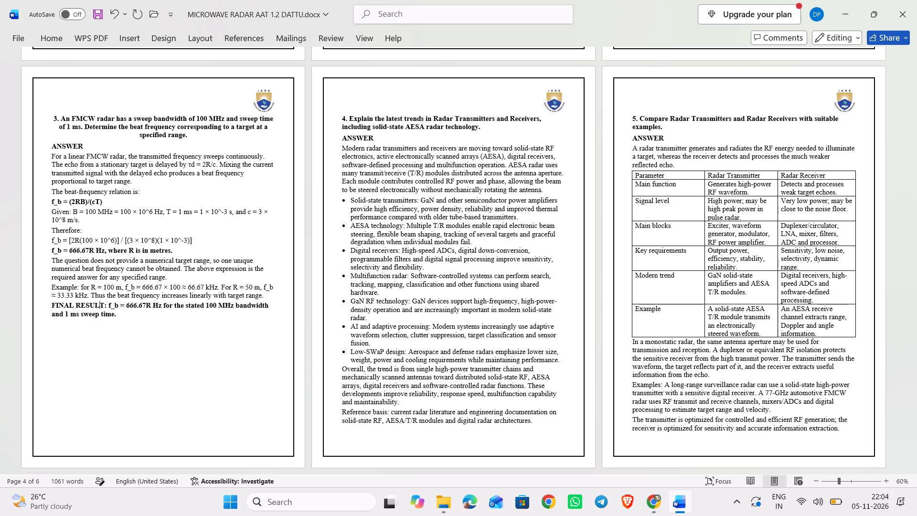
key("Left")
key("Left")
key("Left")
key("Left")
key("Left")
key("Left")
key("BackSpace")
key("BackSpace")
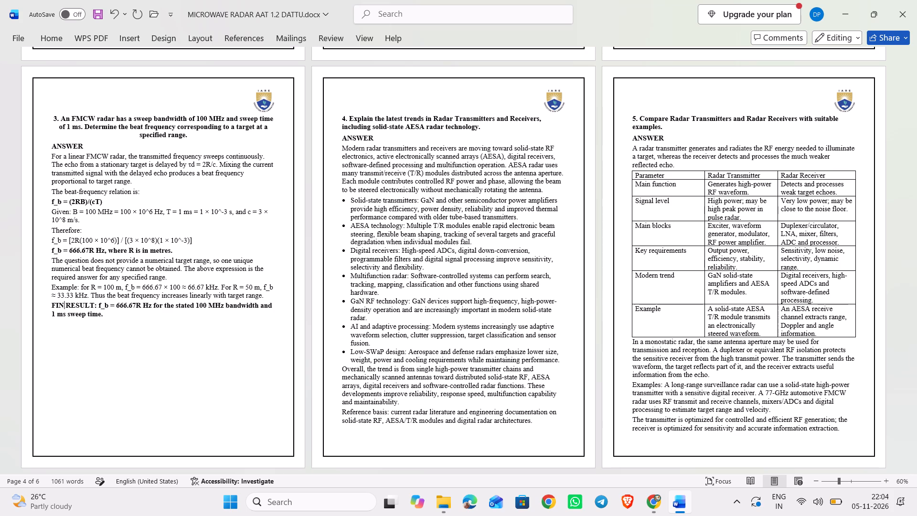
key("BackSpace")
key("BackSpace")
key("BackSpace")
key("Right")
key("BackSpace")
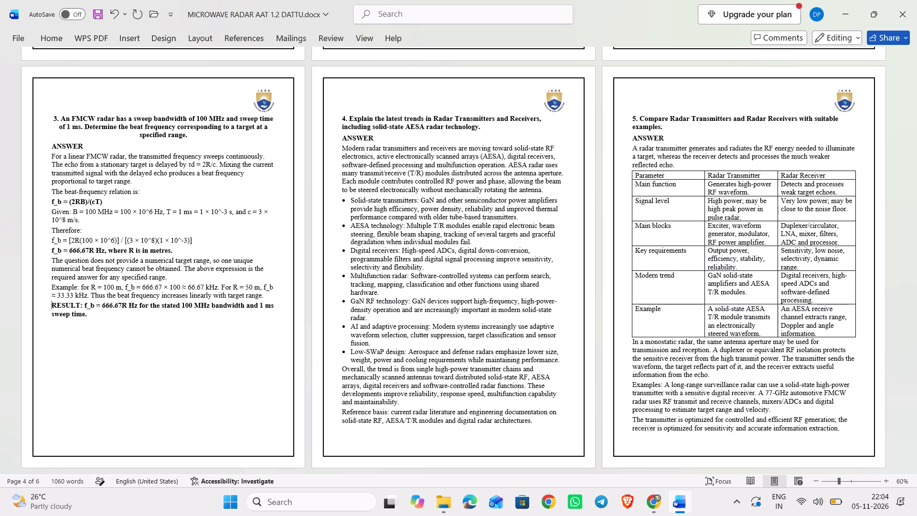
key("Return")
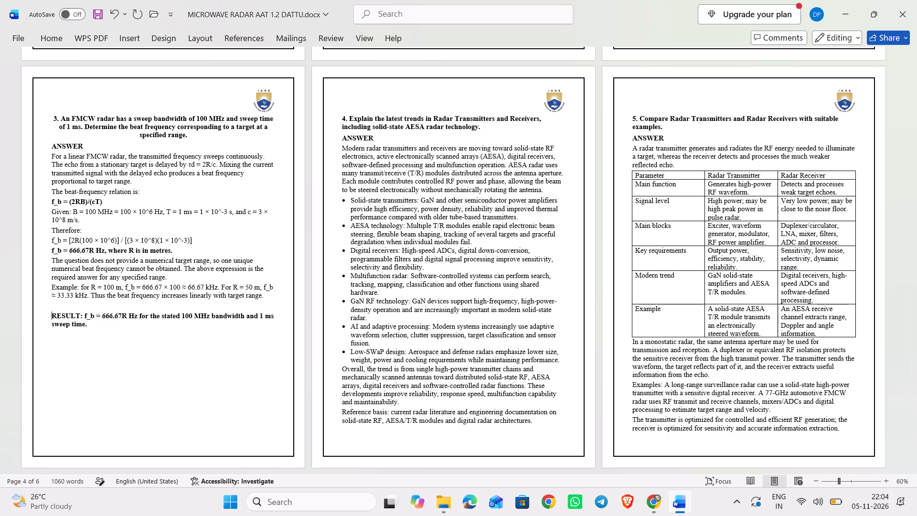
Delete the small institute logo at the top of page 3, above the question 2 heading.
scroll(181, 297, "up", 15)
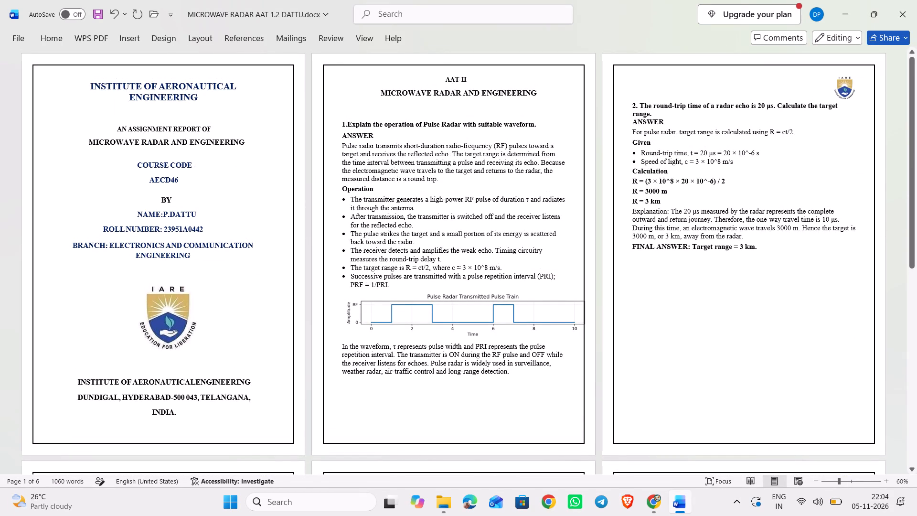
left_click(849, 94)
scroll(711, 126, "down", 5, "ctrl")
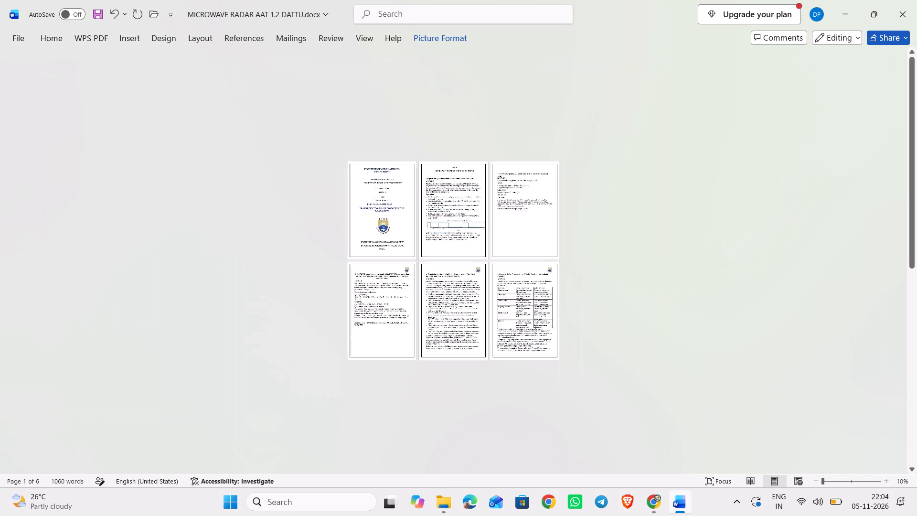
scroll(539, 247, "up", 2, "ctrl")
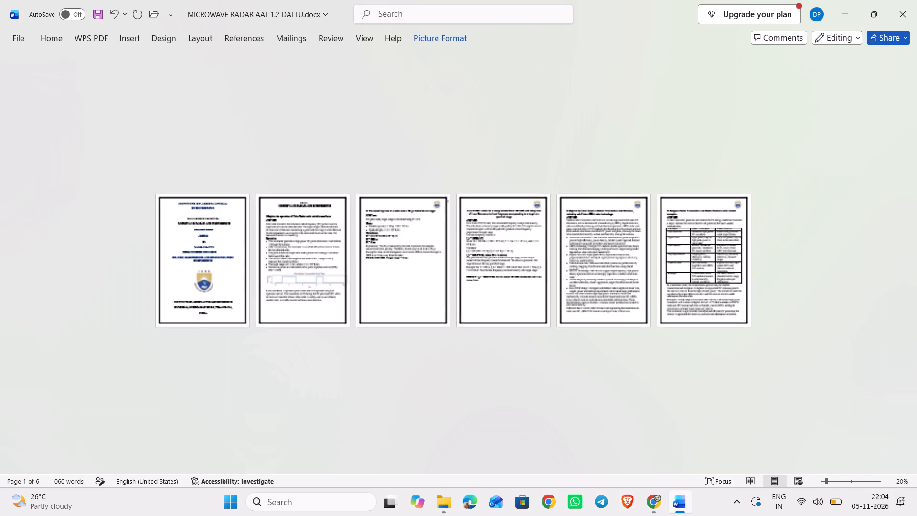
scroll(539, 247, "up", 1, "ctrl")
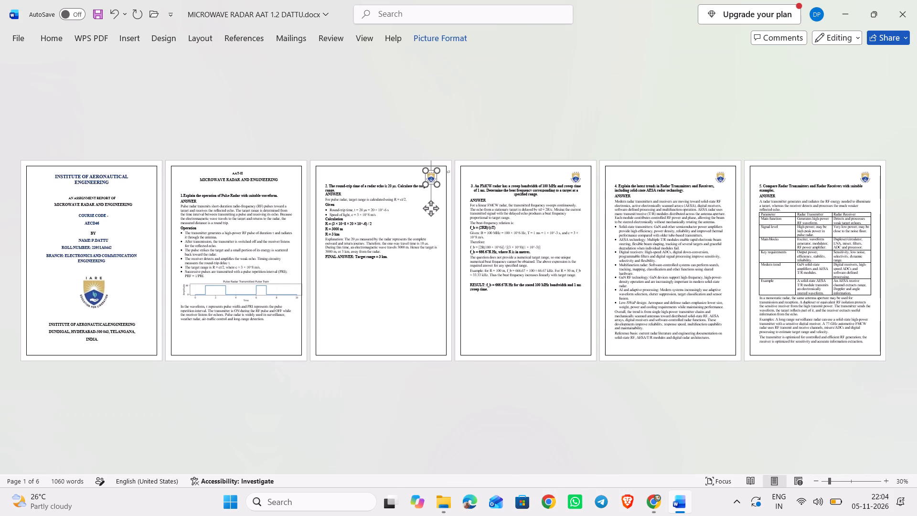
left_click(574, 174, "ctrl")
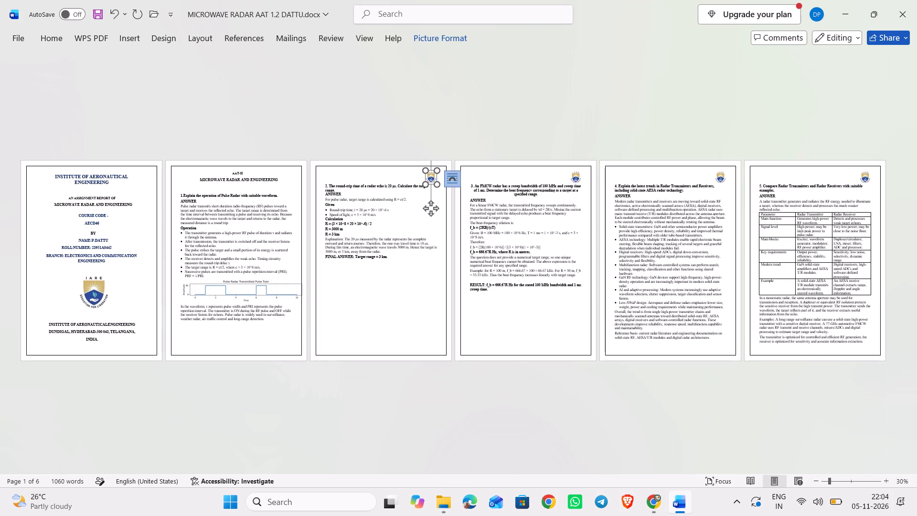
left_click(721, 177, "ctrl")
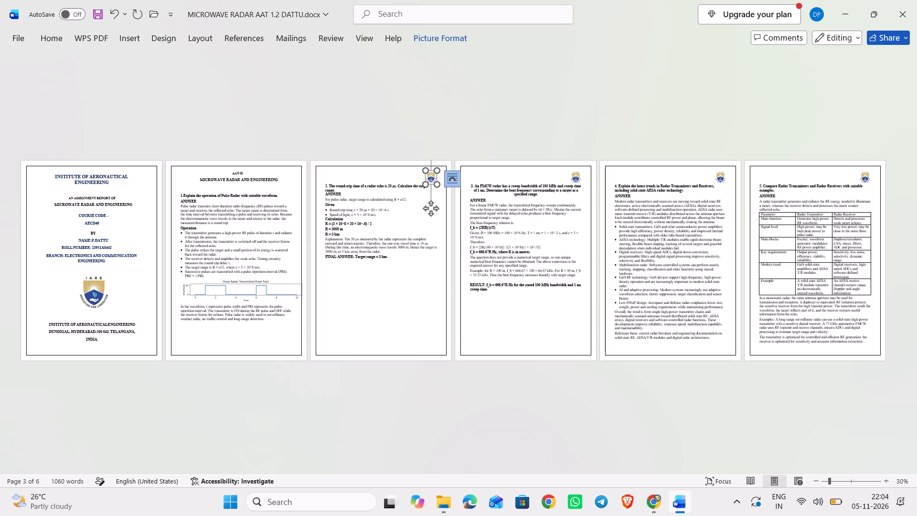
left_click(867, 176, "ctrl")
scroll(807, 153, "up", 1)
scroll(807, 167, "up", 3, "ctrl")
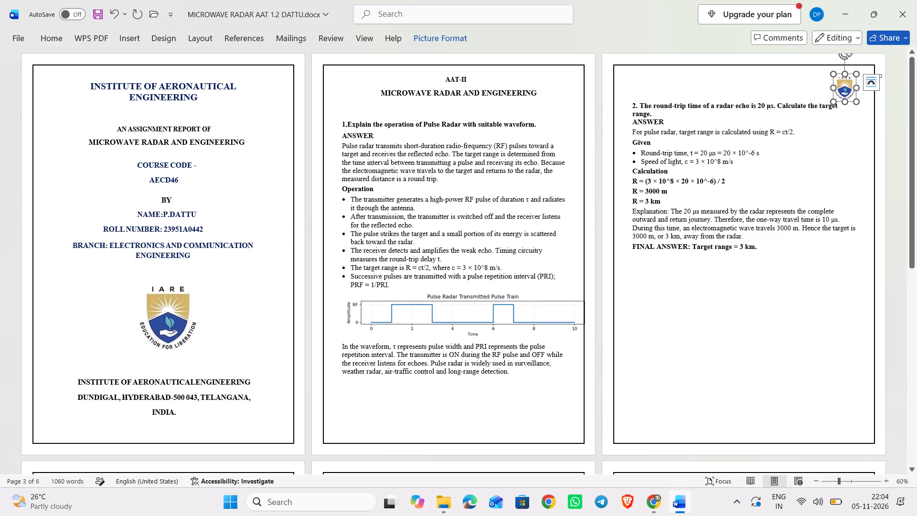
scroll(706, 143, "down", 4)
left_click(255, 246, "ctrl")
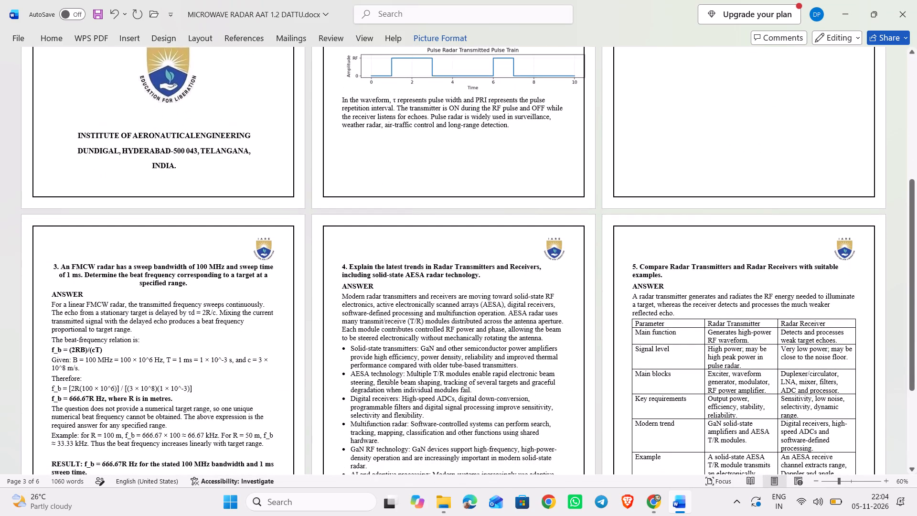
key("Delete")
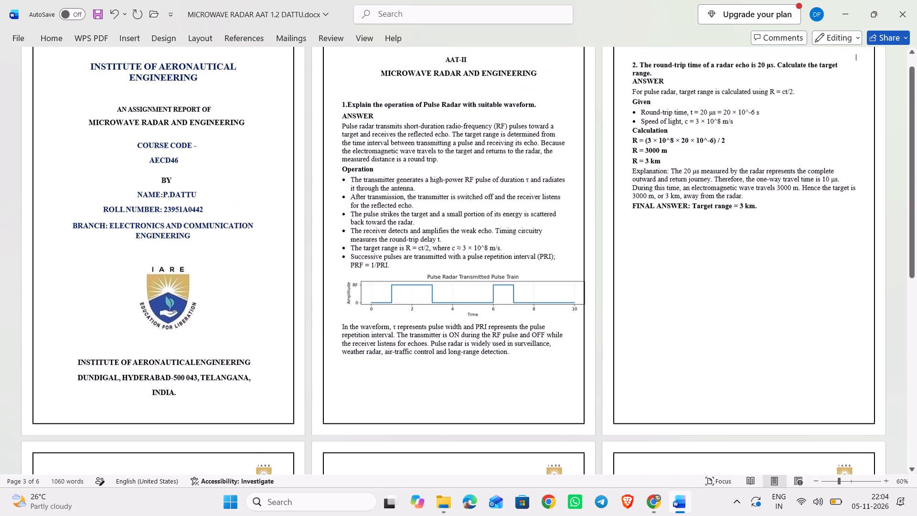
Delete the small institute logos above the headings of questions 3, 4 and 5 on pages 4 to 6.
scroll(435, 253, "up", 3)
scroll(435, 253, "down", 7)
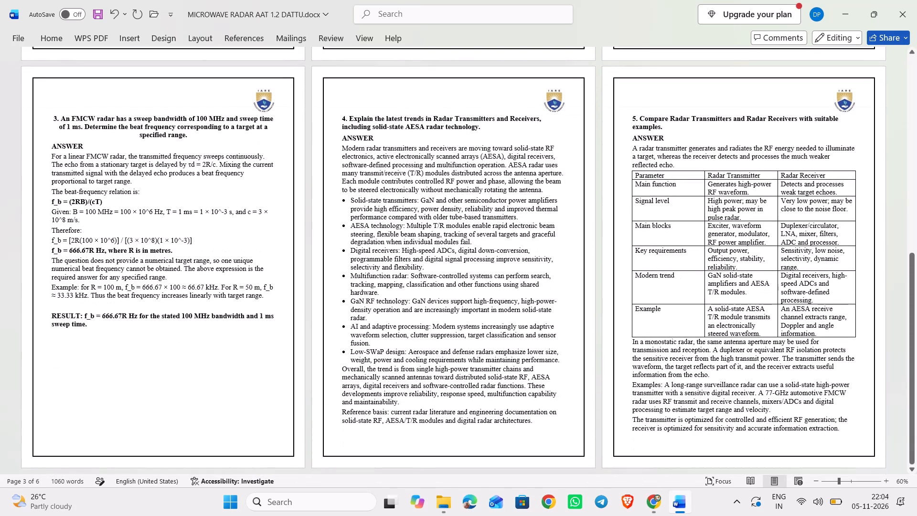
left_click(267, 96, "ctrl")
key("Delete")
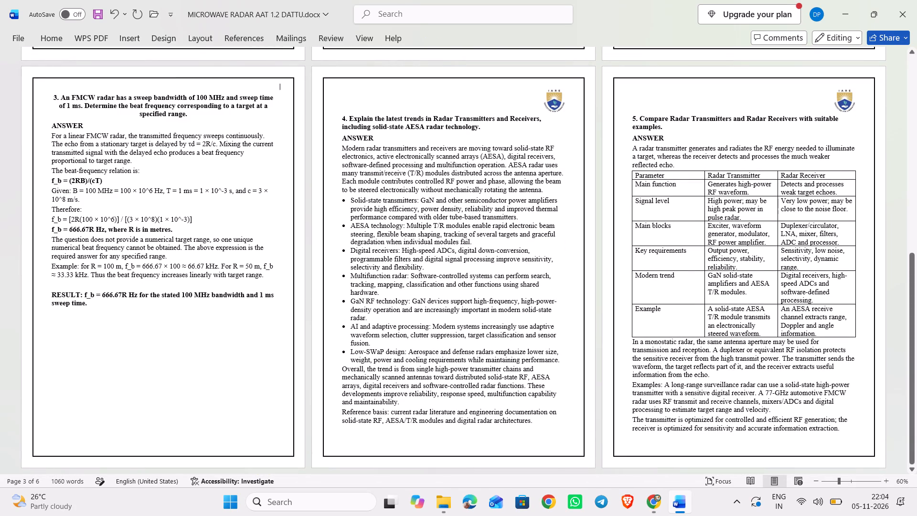
left_click(554, 96, "ctrl")
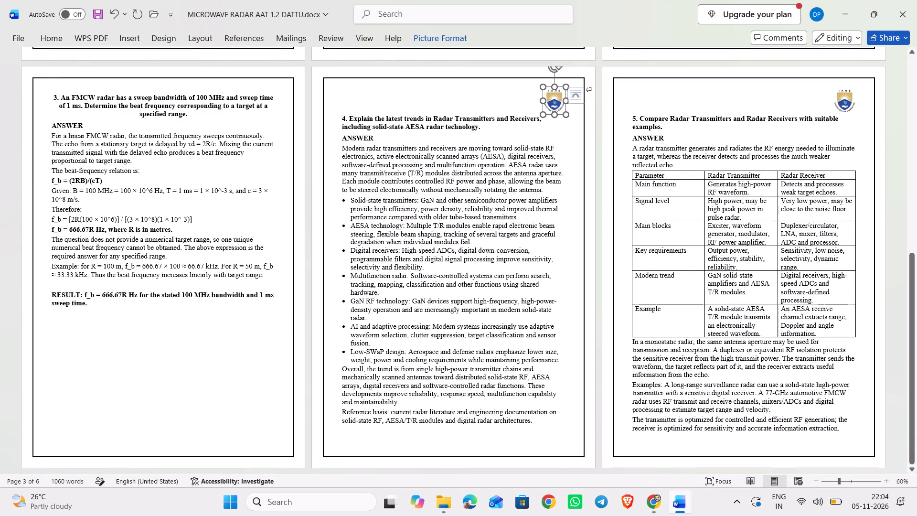
key("Delete")
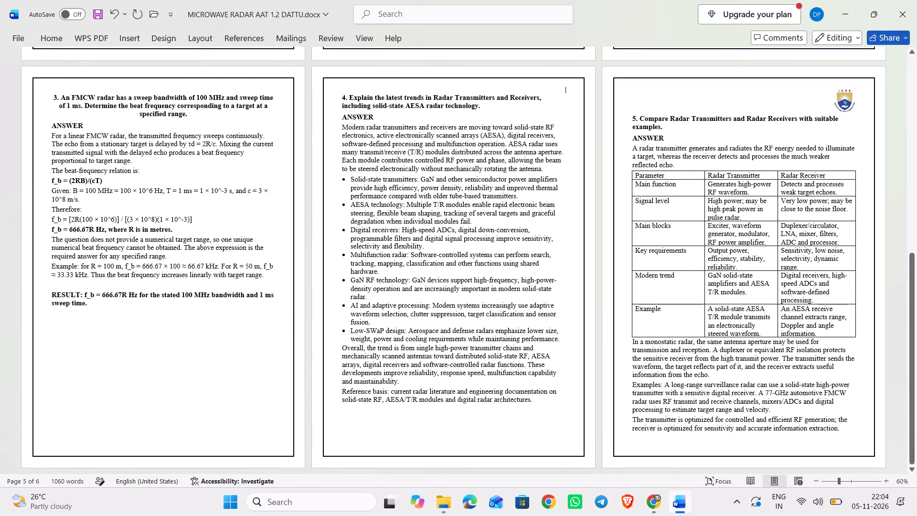
left_click(841, 96, "ctrl")
key("Delete")
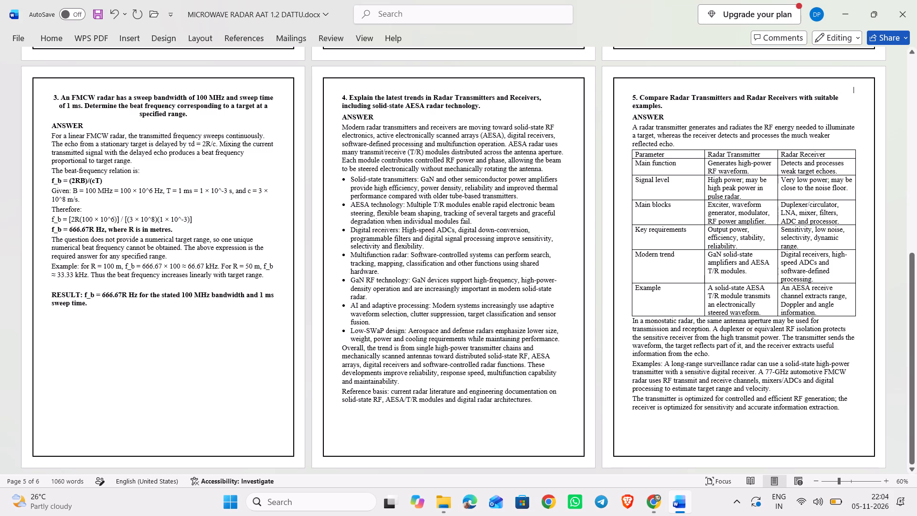
Erase the word "ANSWER" from the line above the question 5 answer, leaving that line blank.
scroll(841, 96, "down", 2)
left_click(663, 118)
key("BackSpace")
key("BackSpace")
key("BackSpace")
key("BackSpace")
key("BackSpace")
key("BackSpace")
Insert the label "Ans)" and a space before "A radar transmitter" in the question 5 answer and make it bold.
key("Left")
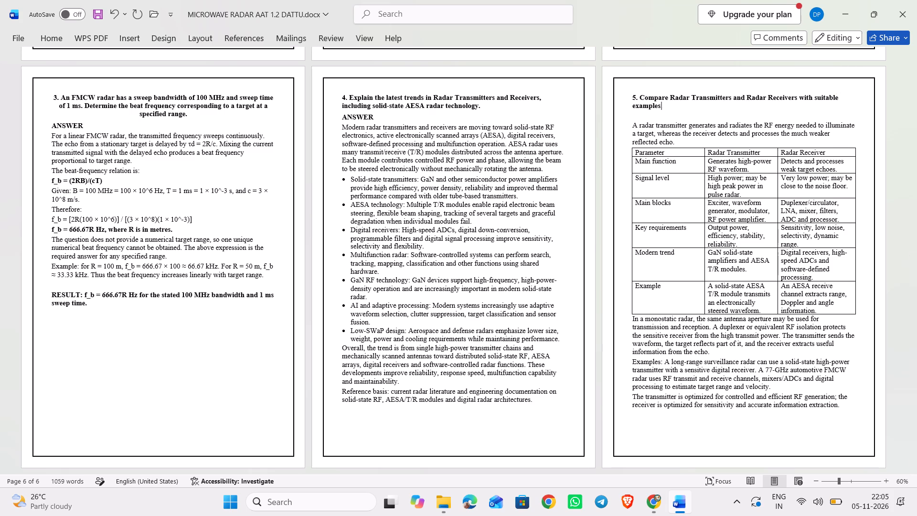
key("Down")
key("Down")
key("Left")
key("Left")
key("Left")
key("Left")
key("Left")
key("Left")
key("Left")
key("Left")
key("Left")
key("Left")
key("Left")
key("shift+a")
type("ns")
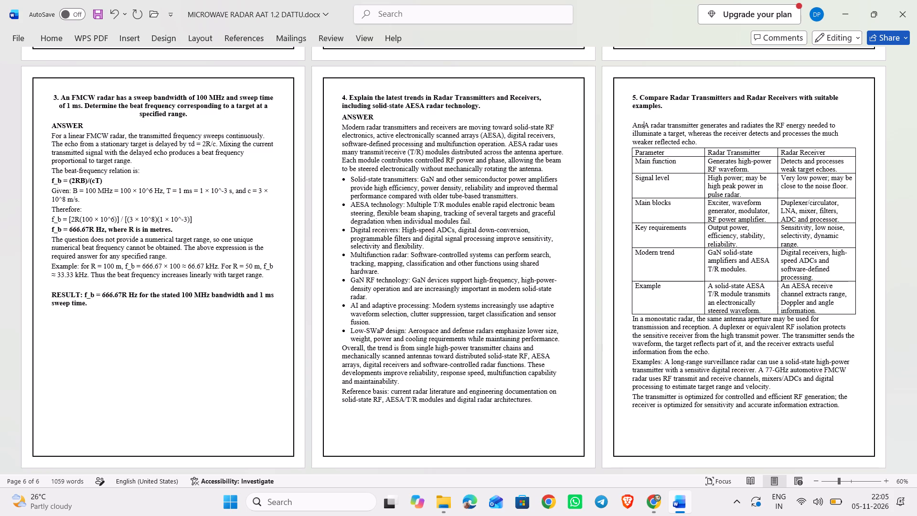
type(")")
key("space")
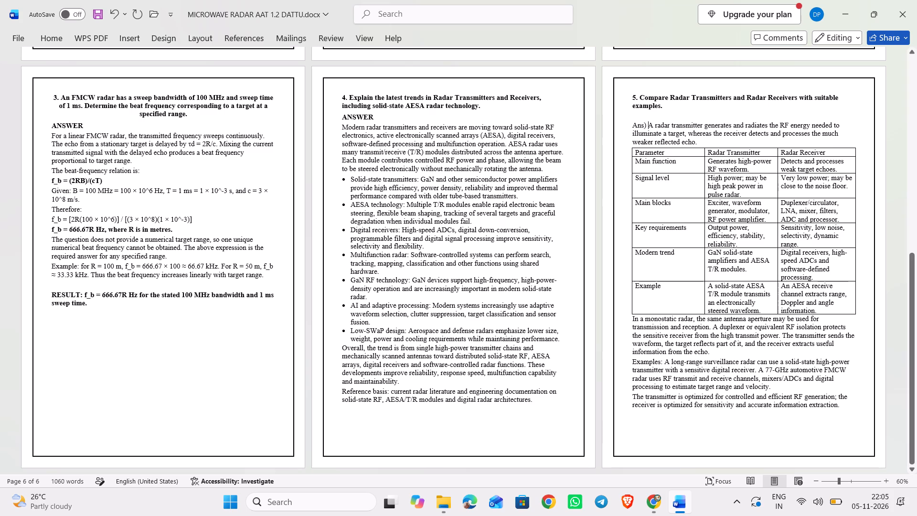
left_click_drag(645, 122, 631, 124)
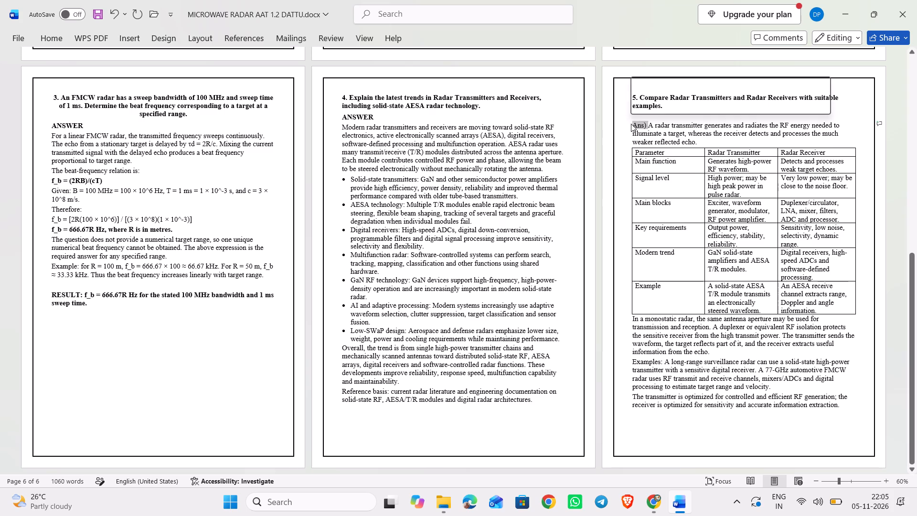
left_click(640, 107)
Erase "ANSWER" above the question 4 answer and start its first paragraph with a copy of the bold "Ans)" label plus a space.
key("ctrl+c")
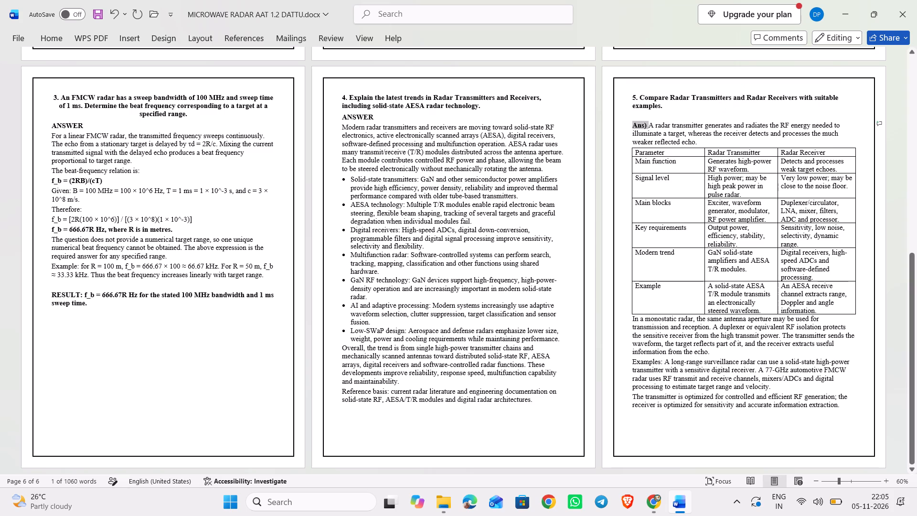
left_click(343, 125)
key("Left")
key("BackSpace")
key("BackSpace")
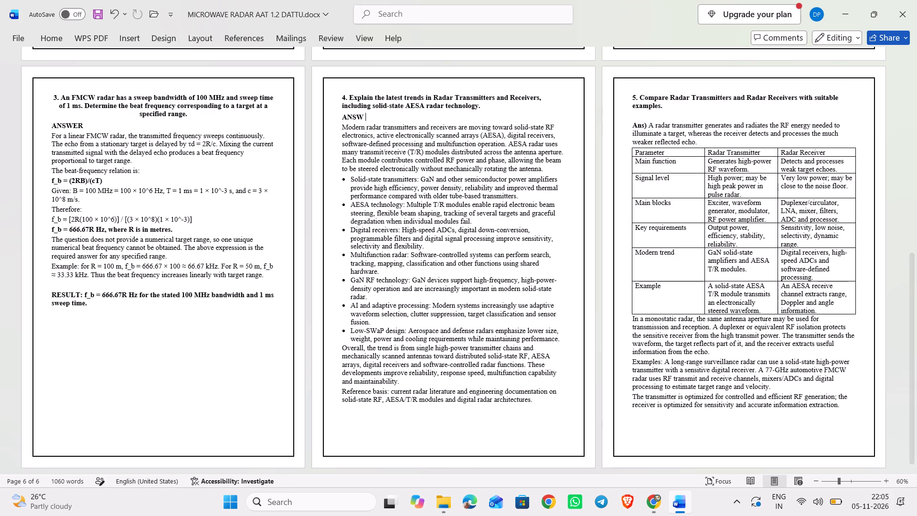
key("BackSpace")
key("BackSpace")
key("BackSpace")
key("BackSpace")
key("Down")
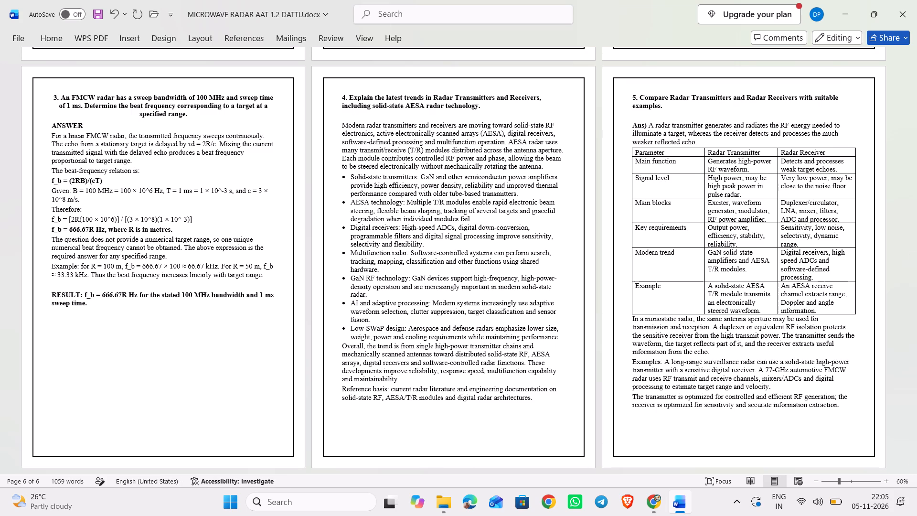
key("ctrl+v")
key("space")
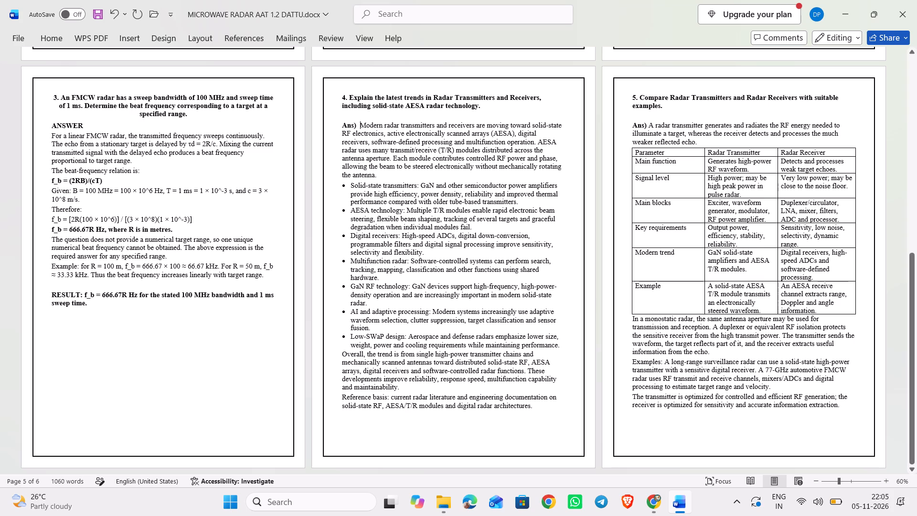
Paste the bold "Ans)" label plus a space before "For a linear FMCW radar" in question 3 and erase "ANSWER" above it.
left_click(51, 139)
key("ctrl+v")
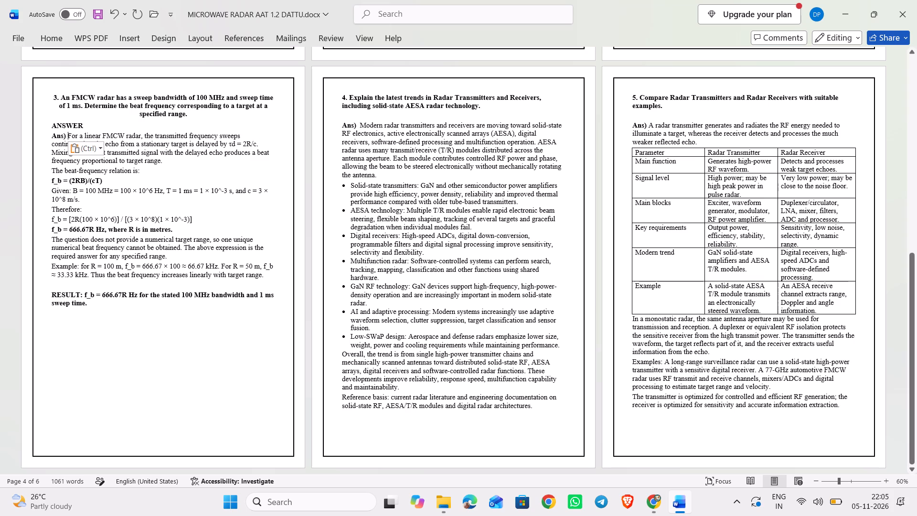
key("space")
left_click(84, 122)
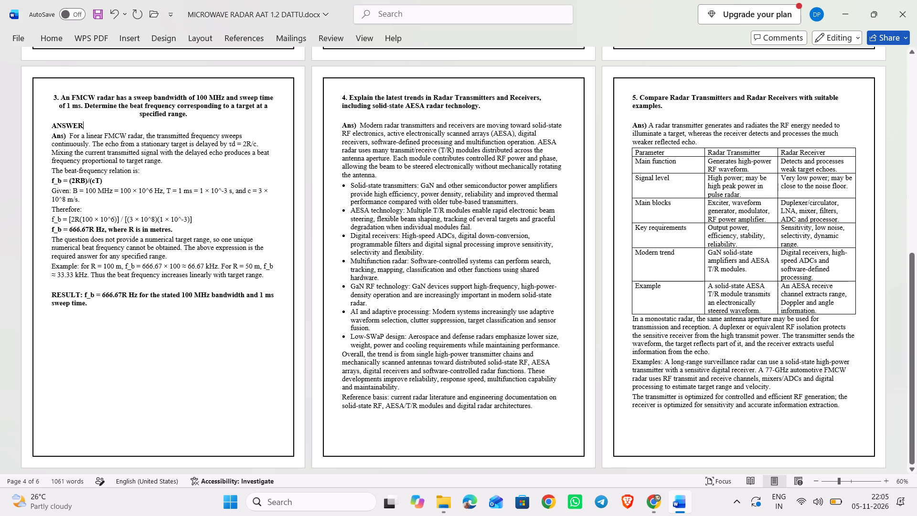
key("BackSpace")
key("BackSpace")
key("BackSpace")
key("BackSpace")
key("BackSpace")
key("BackSpace")
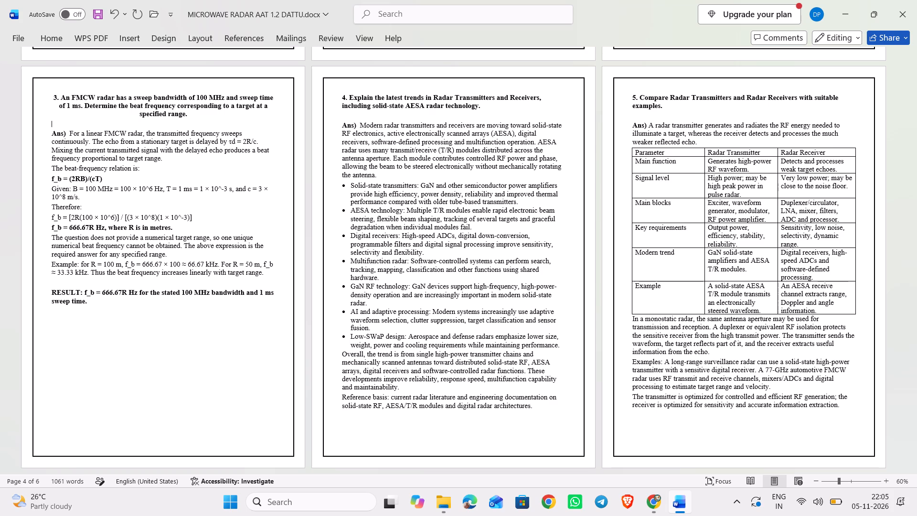
Paste the bold "Ans)" label plus a space before "Pulse radar transmits" in question 1 and erase "ANSWER" above it.
scroll(84, 122, "up", 9)
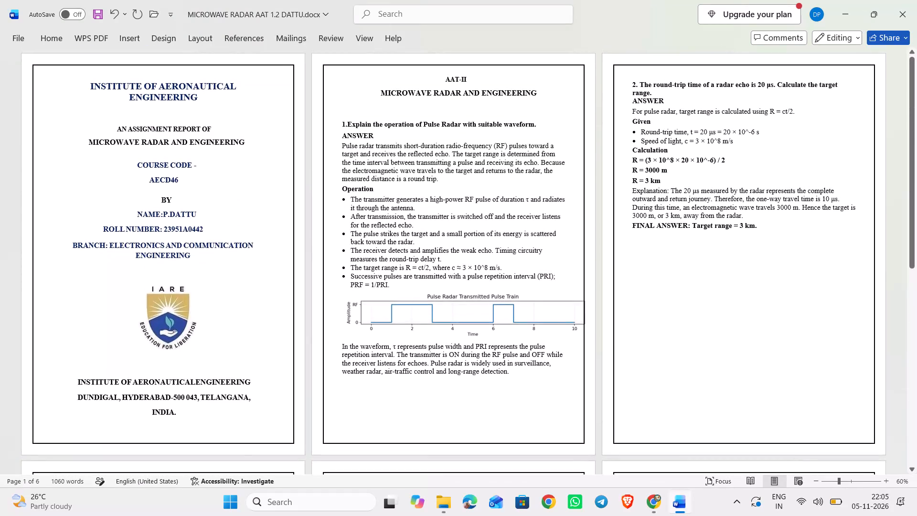
left_click(341, 148)
key("ctrl+v")
key("space")
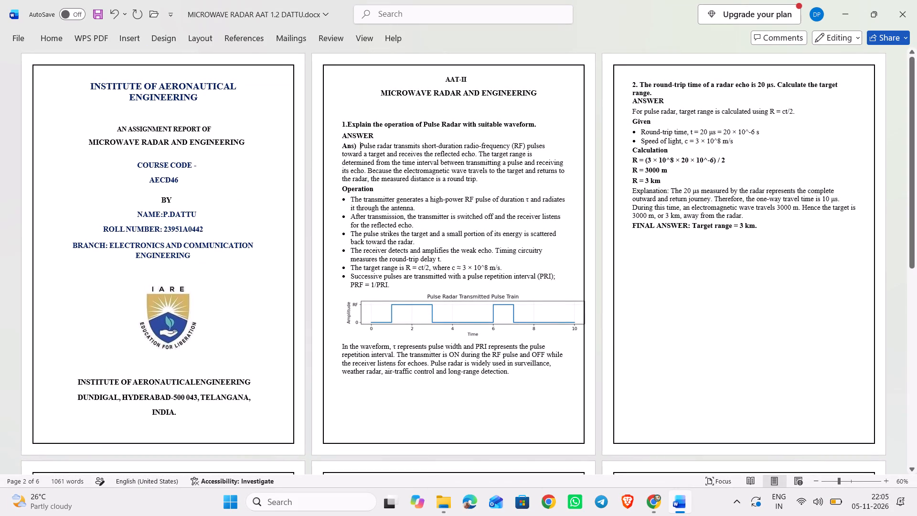
left_click(375, 141)
key("Up")
key("BackSpace")
key("BackSpace")
key("BackSpace")
key("BackSpace")
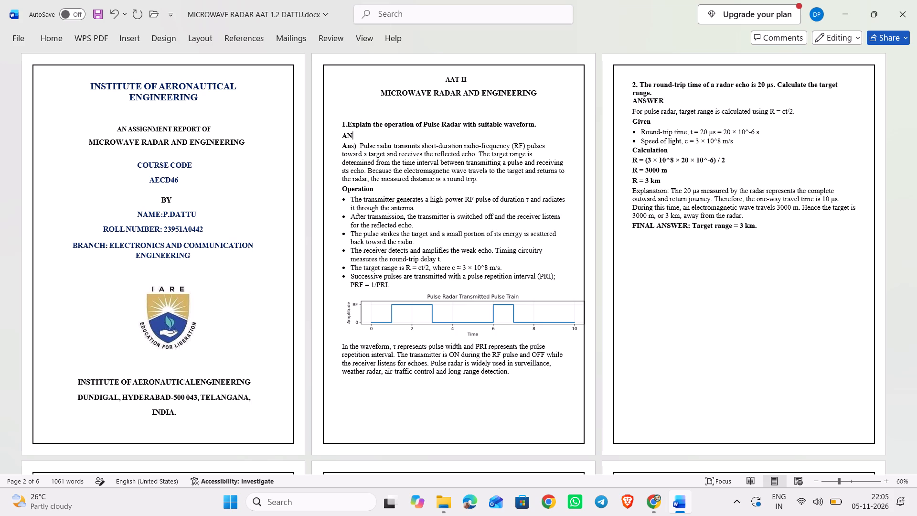
key("BackSpace")
key("BackSpace")
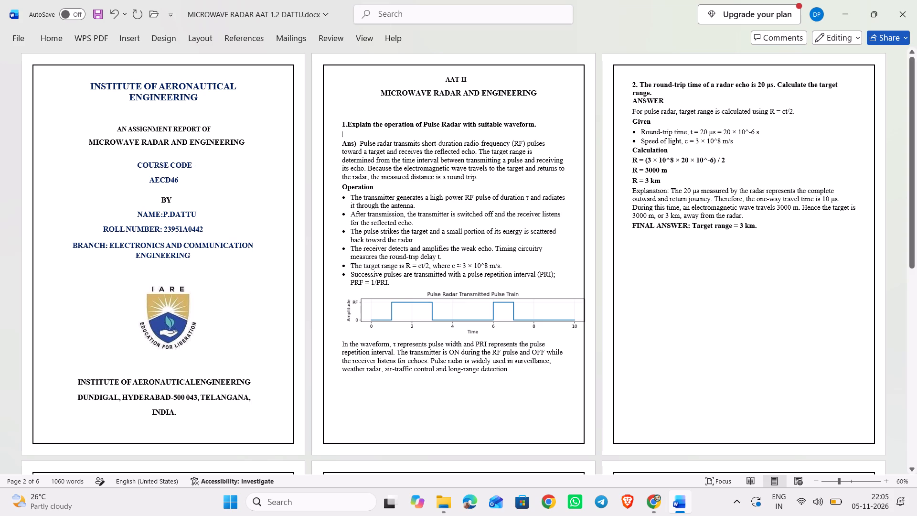
Erase "ANSWER" in question 2 and paste the bold "Ans)" label before "For pulse radar, target range".
left_click(631, 111)
key("BackSpace")
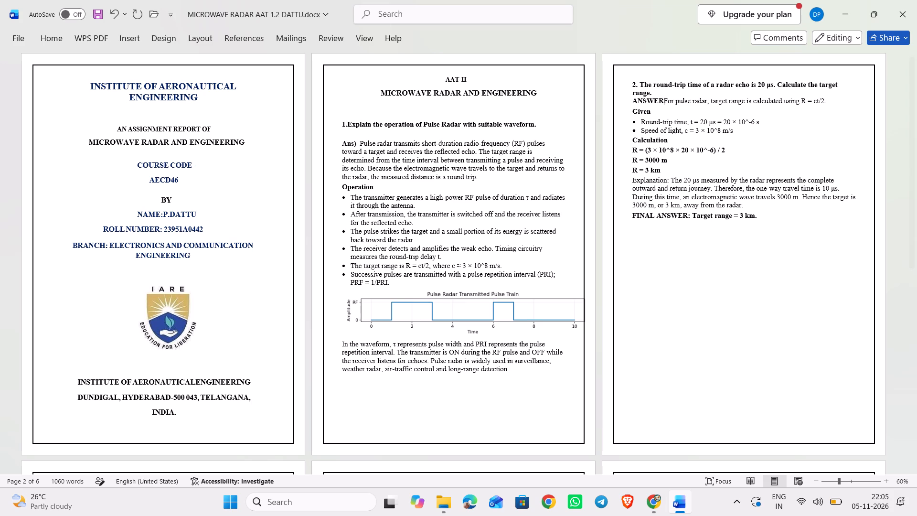
key("BackSpace")
key("BackSpace")
key("BackSpace")
key("BackSpace")
key("BackSpace")
key("BackSpace")
key("Return")
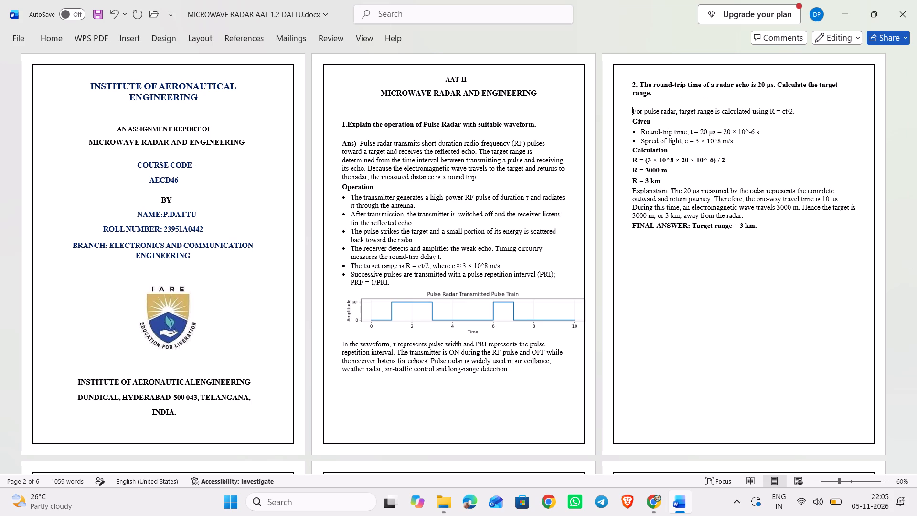
key("ctrl+v")
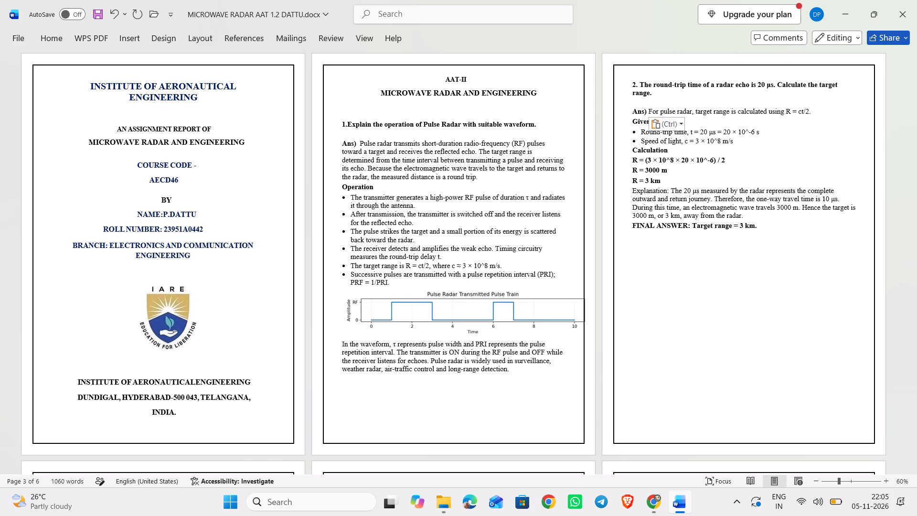
Pull question 3 up onto question 2's page, separated by blank lines from the "FINAL ANSWER" line.
scroll(631, 111, "down", 3)
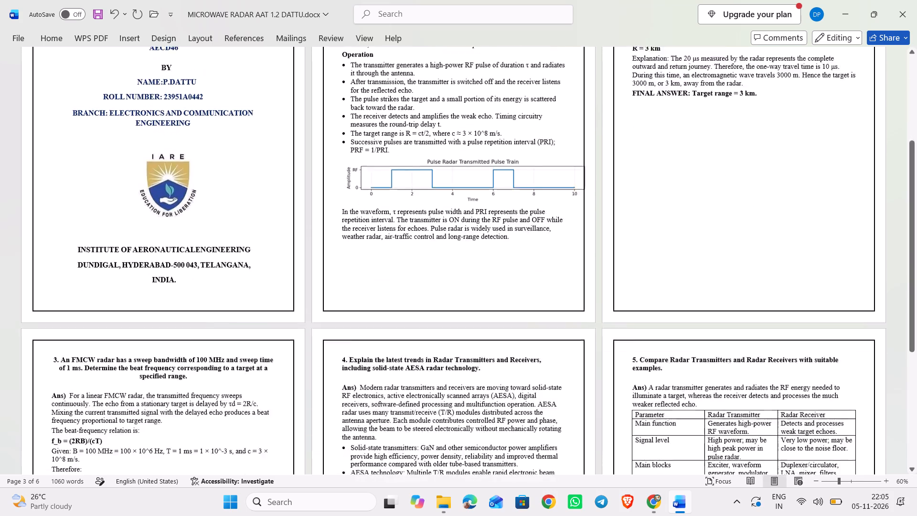
scroll(631, 111, "down", 2)
scroll(386, 78, "up", 3)
scroll(332, 86, "down", 2)
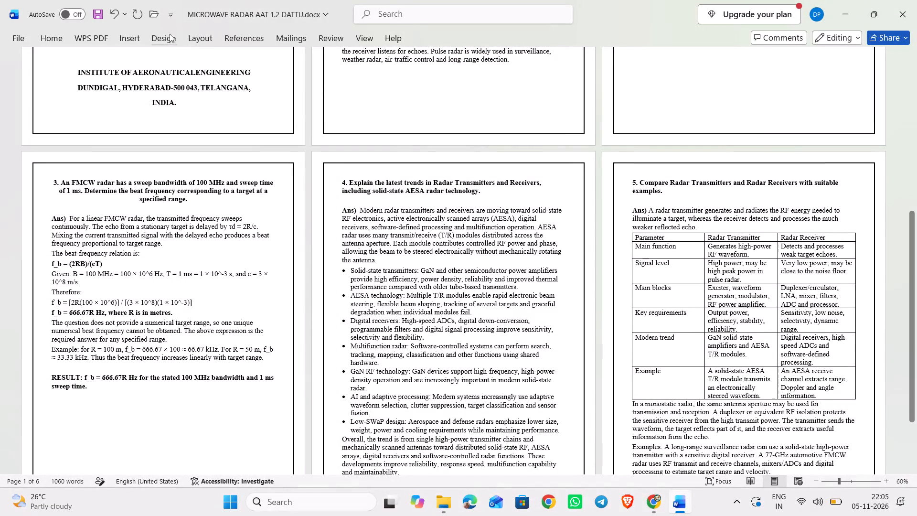
left_click(49, 184)
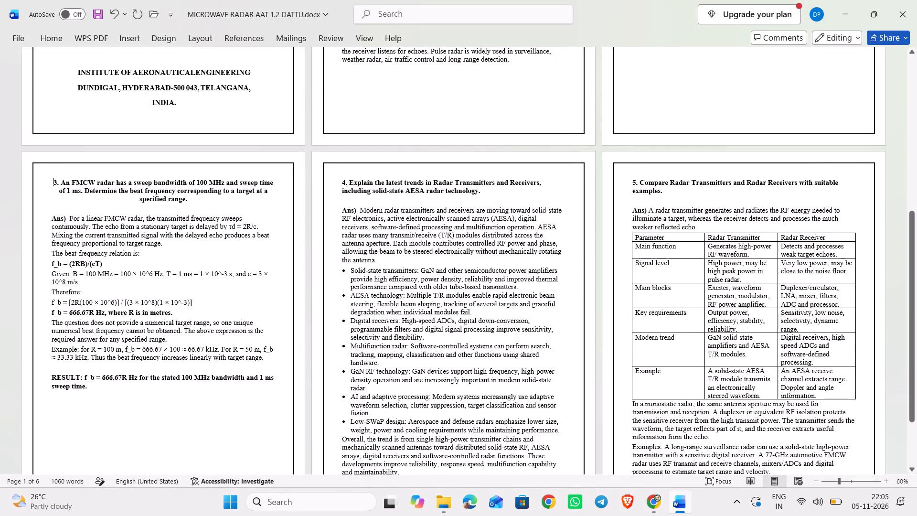
key("BackSpace")
key("BackSpace")
key("BackSpace")
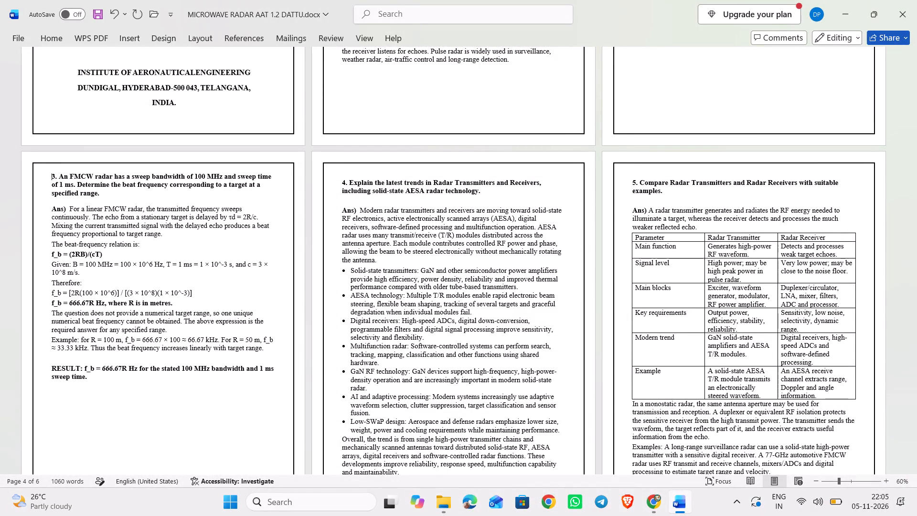
key("BackSpace")
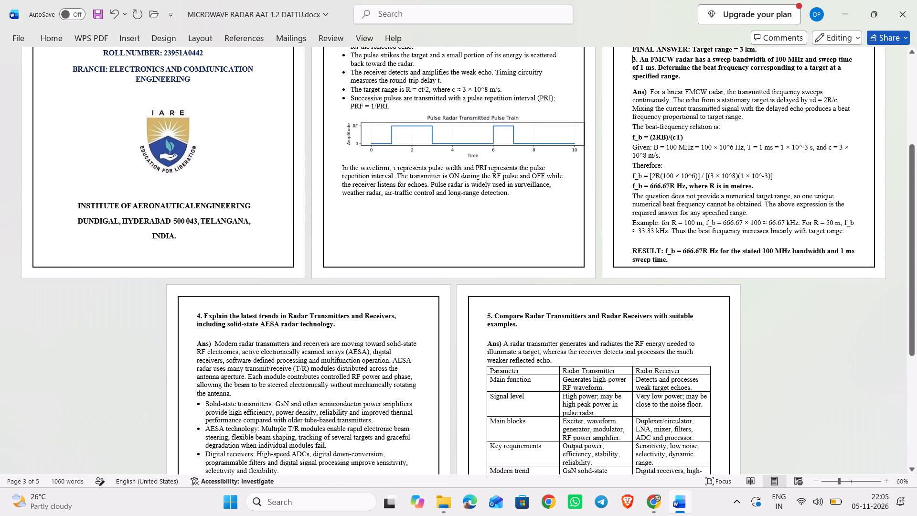
scroll(49, 184, "up", 3)
key("Return")
key("Return")
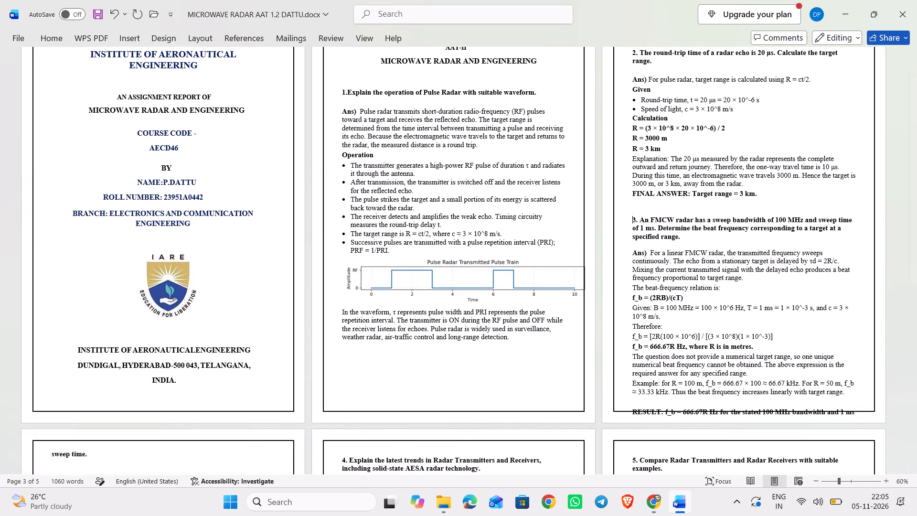
key("Return")
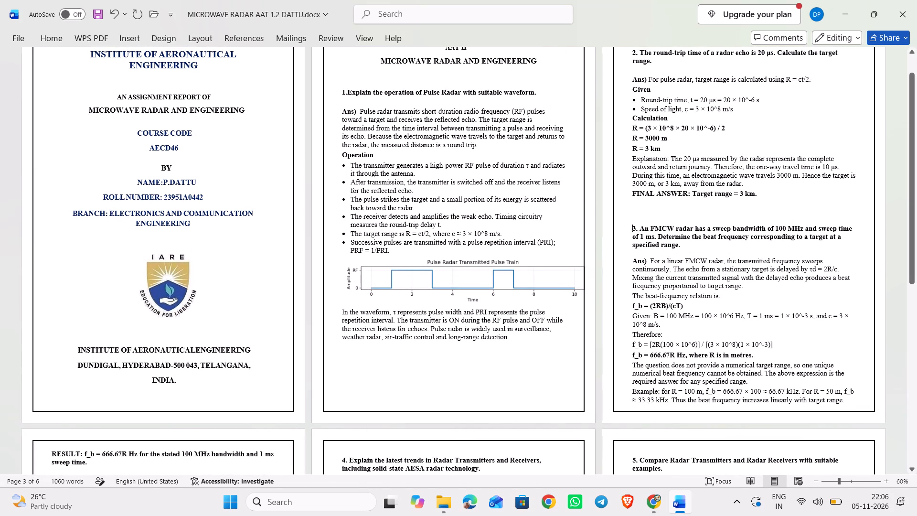
Push the "Example: for R = 100 m" paragraph of question 3 onto the following page using four blank lines.
left_click(629, 394)
key("Return")
key("Return")
key("Return")
key("Return")
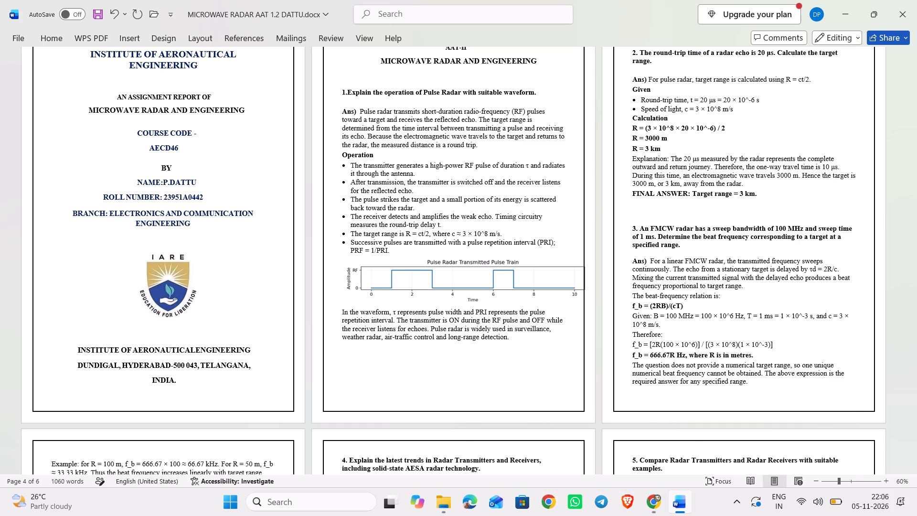
scroll(629, 394, "down", 2)
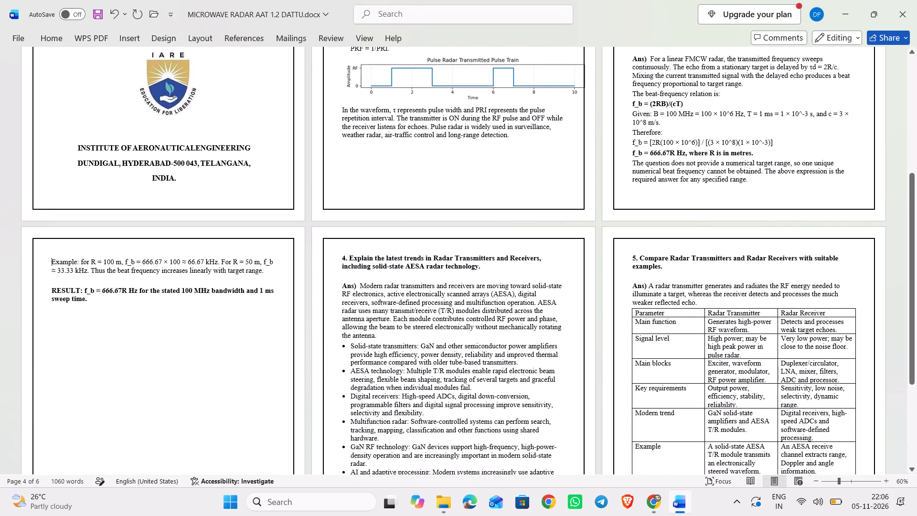
Pull question 4 up below question 3's "RESULT" line, leaving one blank line between them.
left_click(165, 279)
left_click(340, 258)
key("BackSpace")
key("BackSpace")
key("BackSpace")
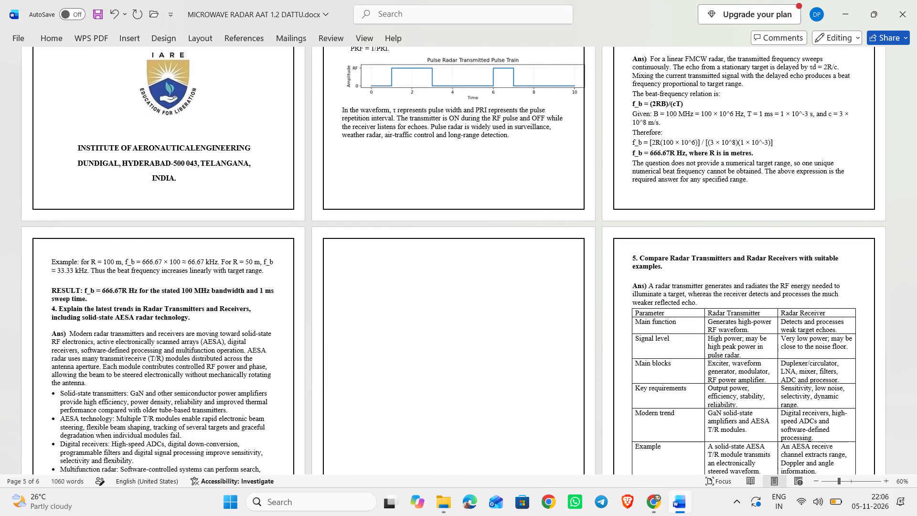
key("Return")
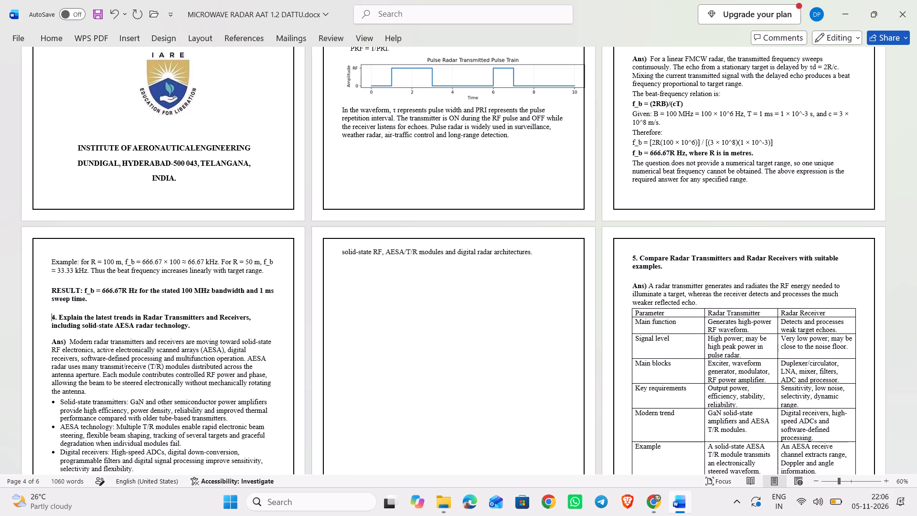
Split question 4's closing paragraph before "These developments improve reliability" and push that text onto the following page with blank lines.
scroll(340, 258, "down", 4)
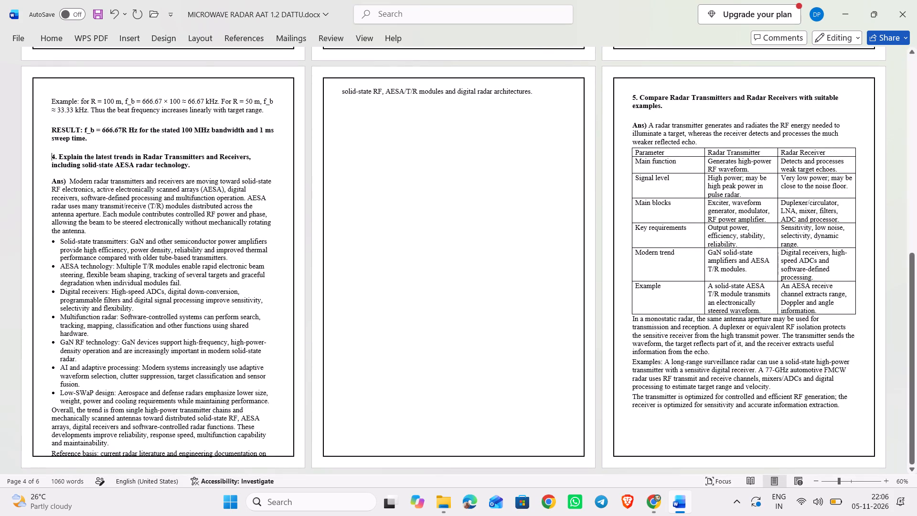
left_click(237, 424)
key("Return")
key("Return")
key("Return")
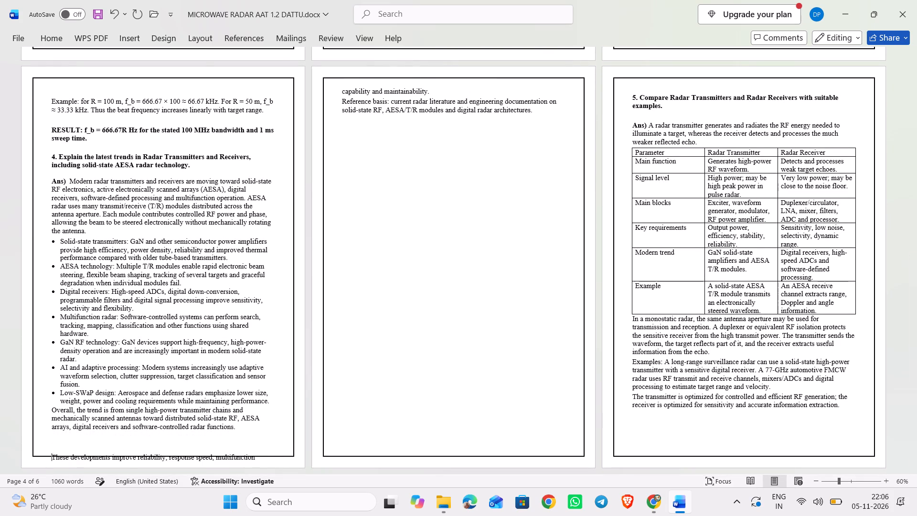
key("Return")
key("Return")
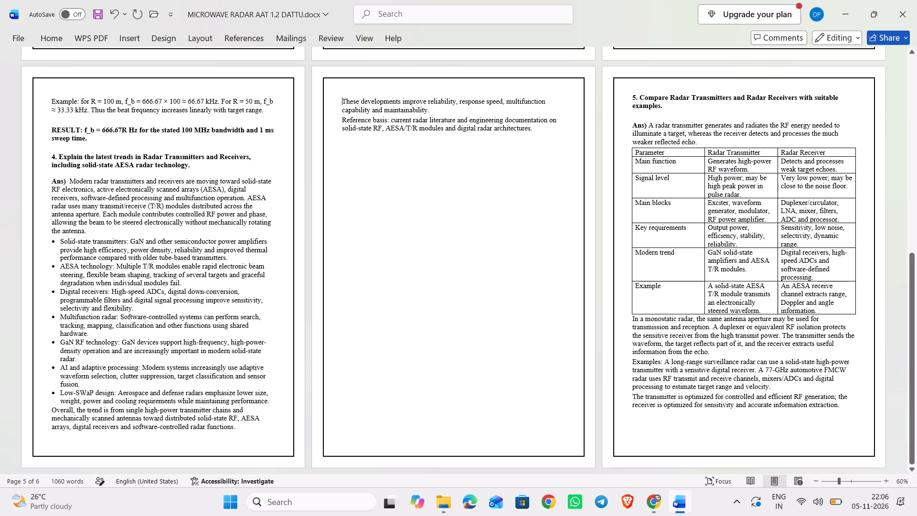
Pull question 5 up below question 4's "Reference basis" paragraph, leaving two blank lines between them.
left_click(631, 95)
key("BackSpace")
key("BackSpace")
key("BackSpace")
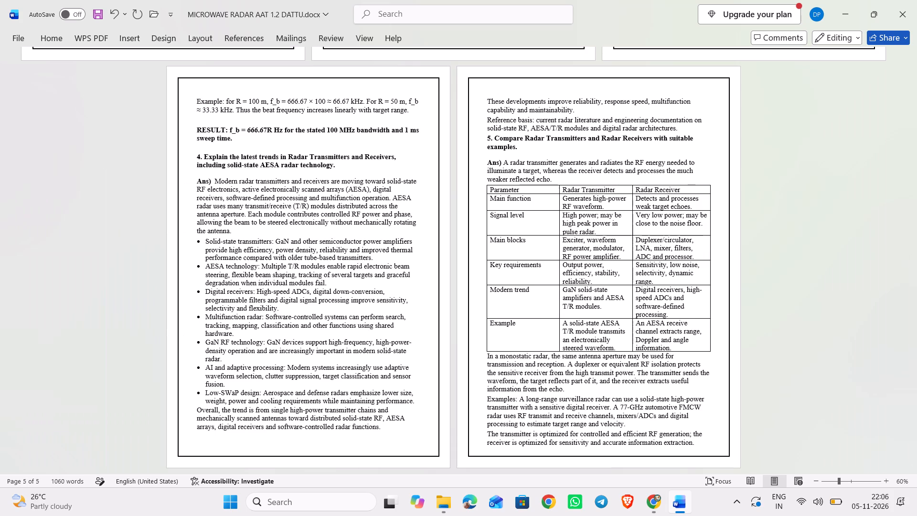
key("Return")
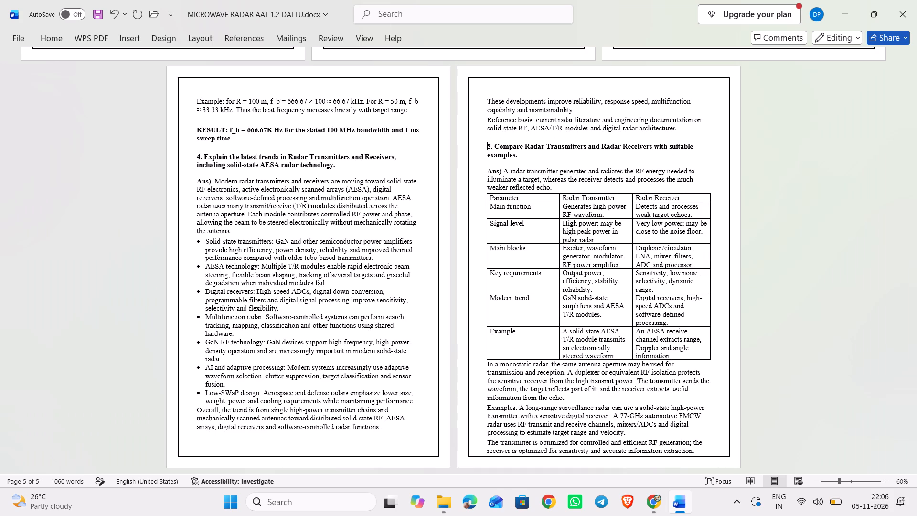
scroll(631, 95, "down", 3)
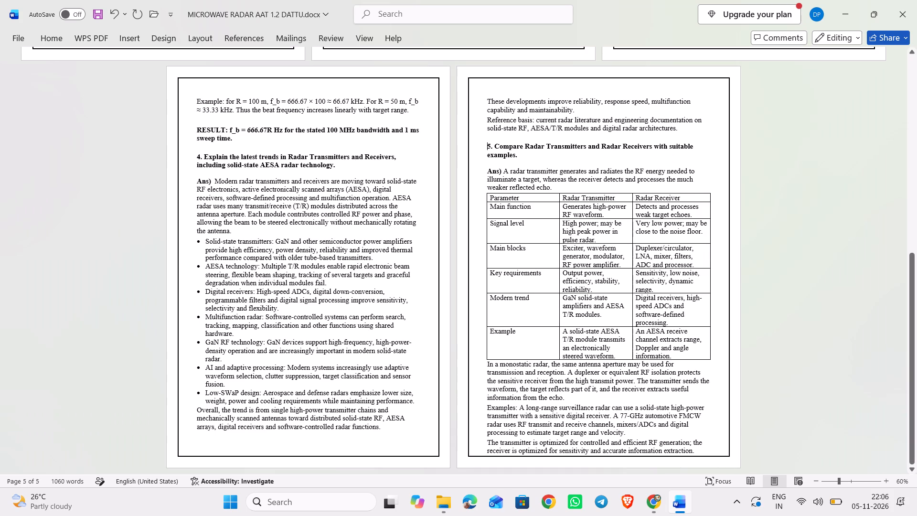
key("Return")
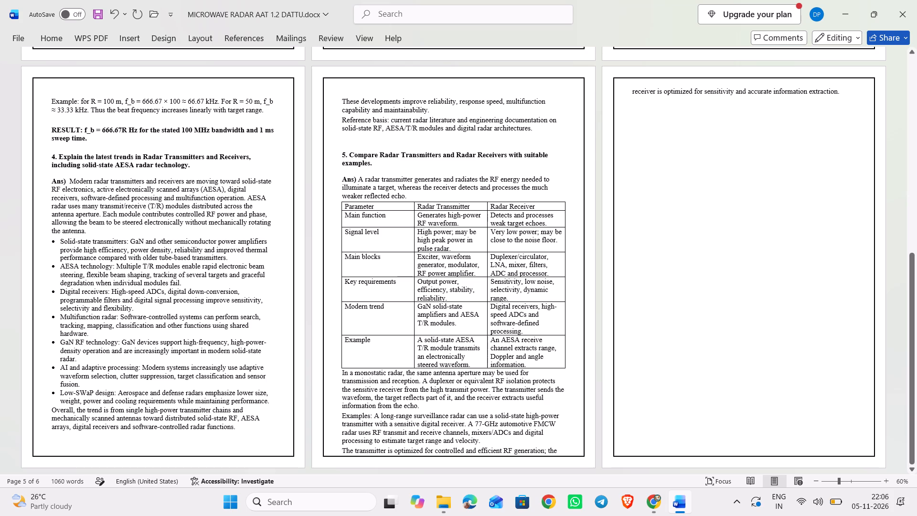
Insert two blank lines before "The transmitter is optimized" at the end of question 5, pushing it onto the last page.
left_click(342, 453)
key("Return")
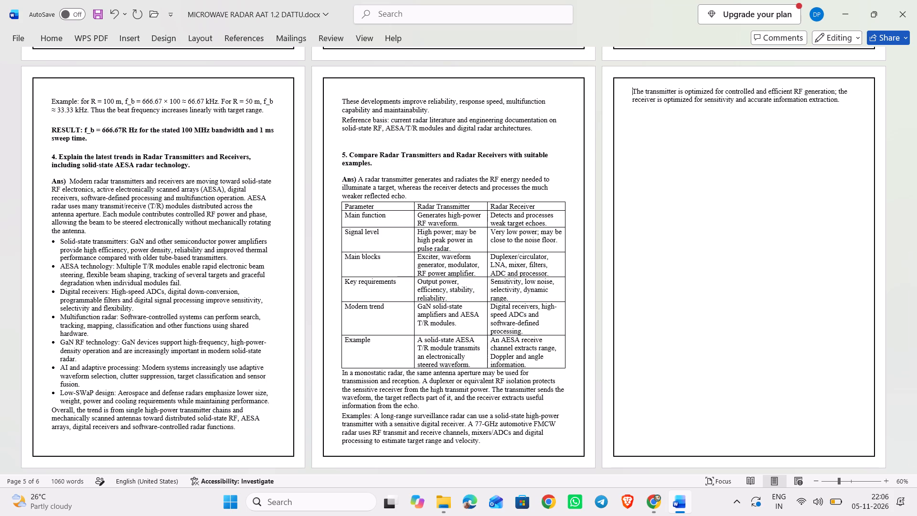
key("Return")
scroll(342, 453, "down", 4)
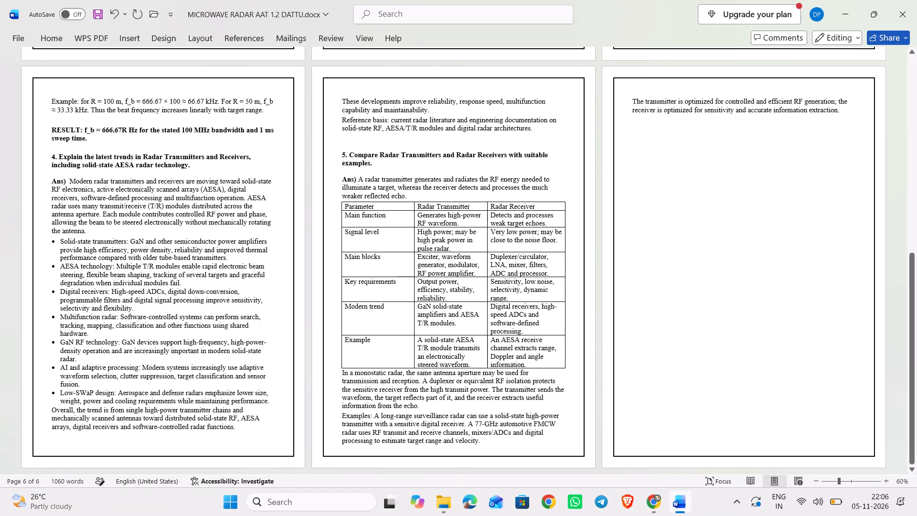
Insert blank lines before the "Examples: A long-range surveillance radar" paragraph in question 5 to push it onto the last page.
left_click(341, 415)
key("Return")
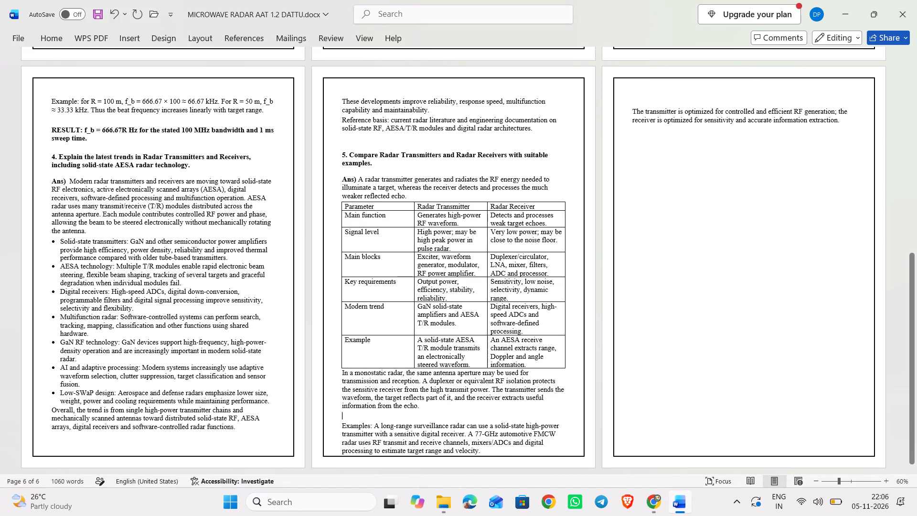
key("Return")
key("Return")
key("Return")
key("Return")
key("Return")
key("Return")
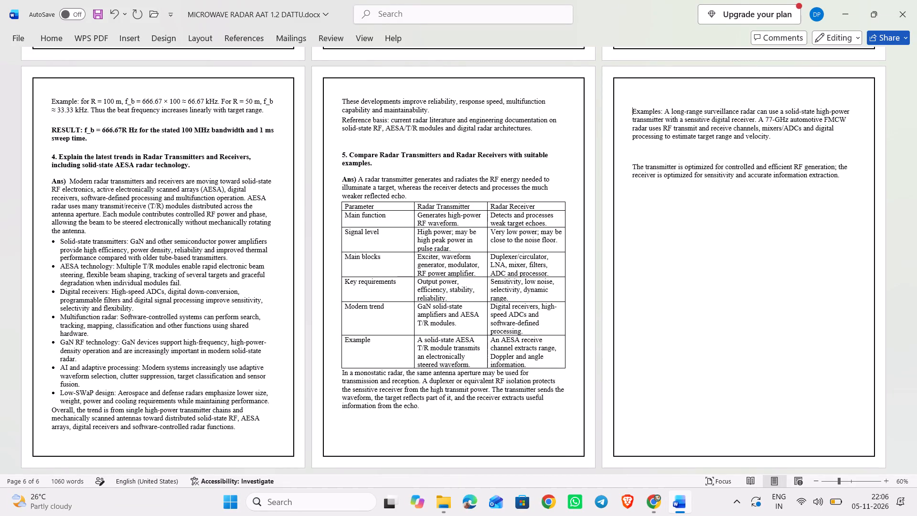
key("BackSpace")
key("Return")
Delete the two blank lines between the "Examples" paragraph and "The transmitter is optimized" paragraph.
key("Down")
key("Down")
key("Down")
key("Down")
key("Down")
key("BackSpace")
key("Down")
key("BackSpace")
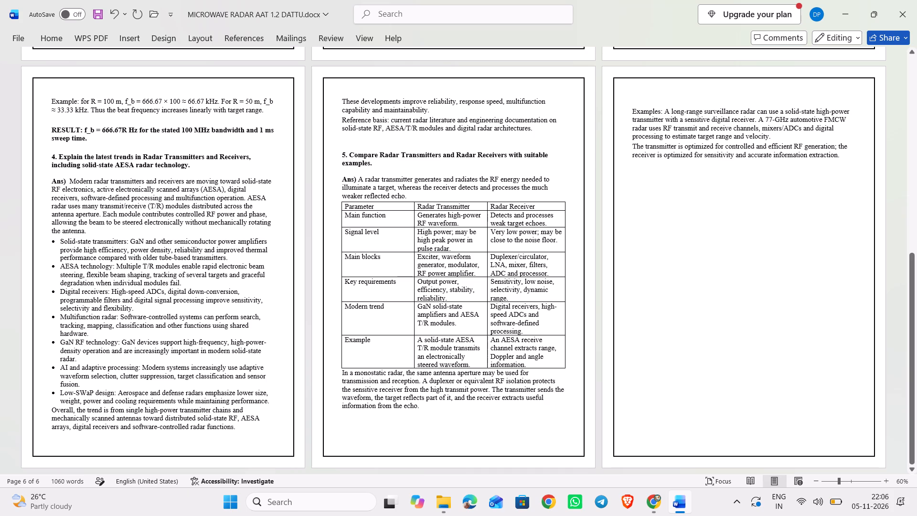
Insert a blank line between question 5's comparison table and the "In a monostatic radar" paragraph.
left_click(341, 376)
key("Return")
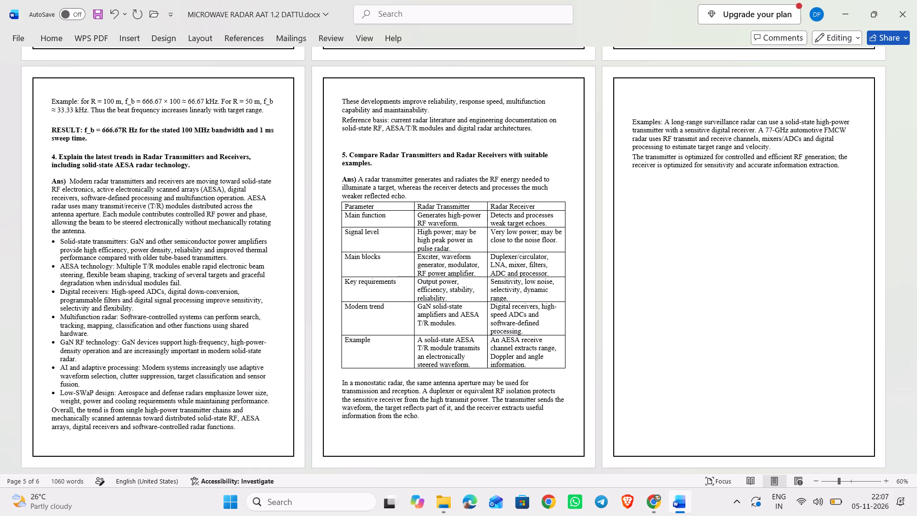
Delete one blank line above the "Examples" paragraph at the top of the last page.
left_click(629, 100)
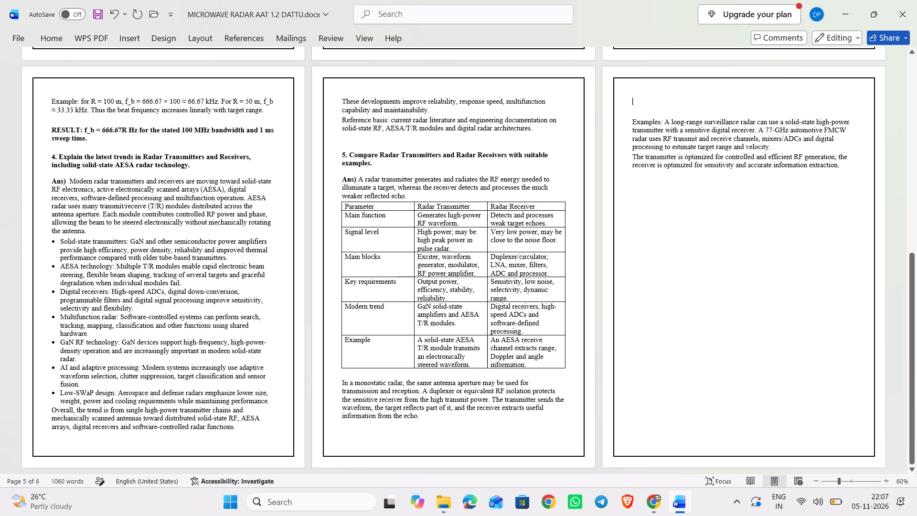
key("BackSpace")
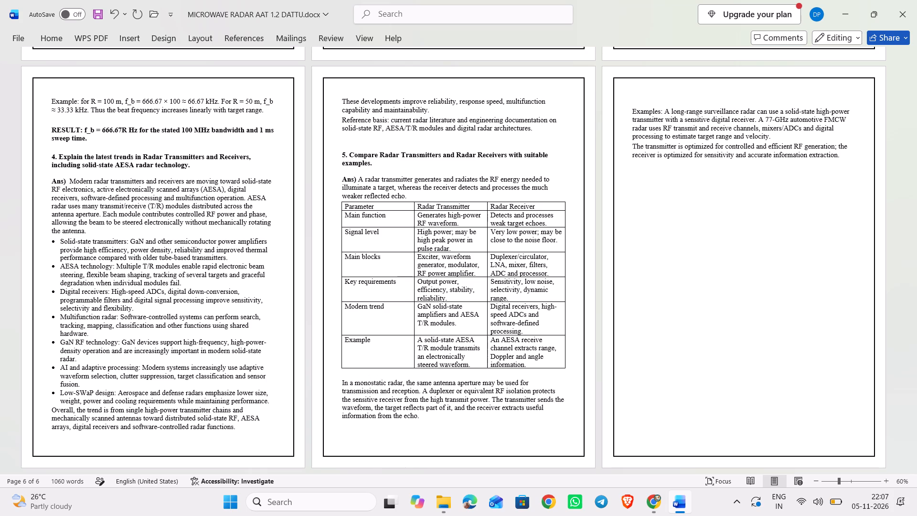
scroll(629, 100, "up", 16)
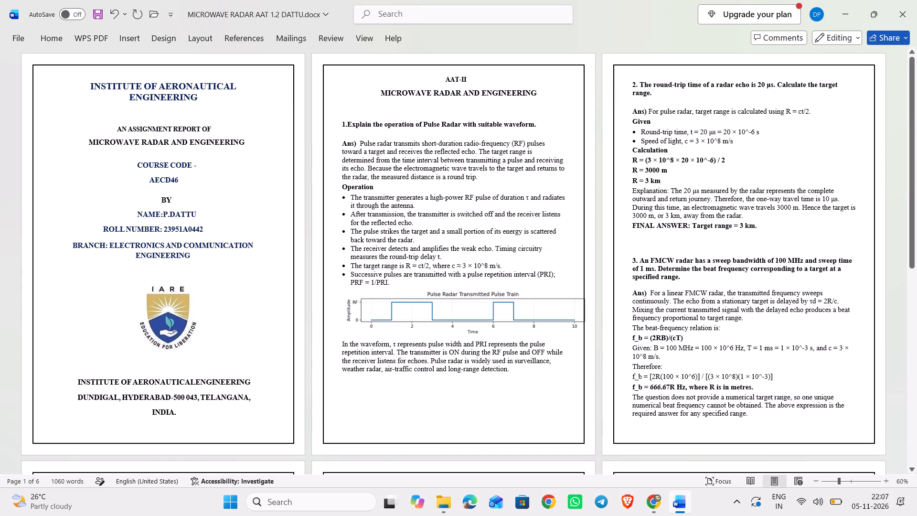
Insert a blank line above the "Explanation: The 20 μs measured by the radar" paragraph in question 2.
scroll(720, 226, "down", 7)
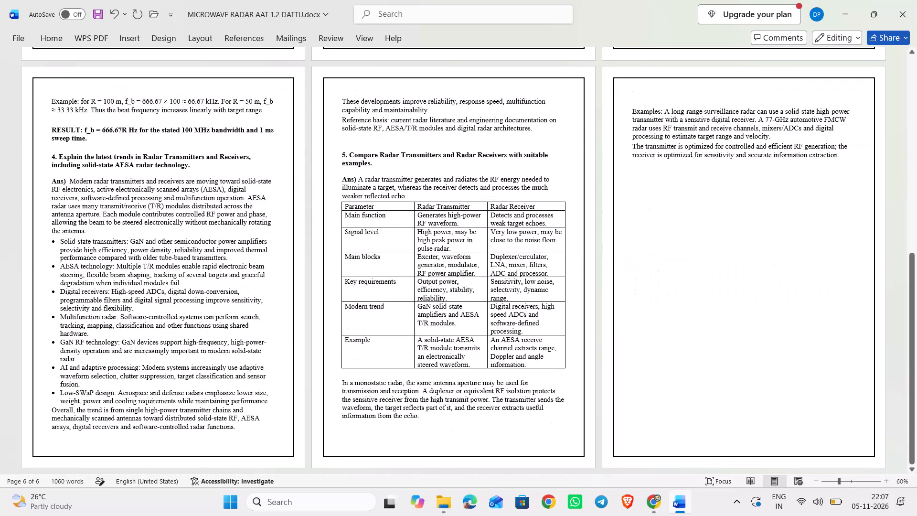
scroll(625, 217, "down", 2)
scroll(625, 217, "up", 9)
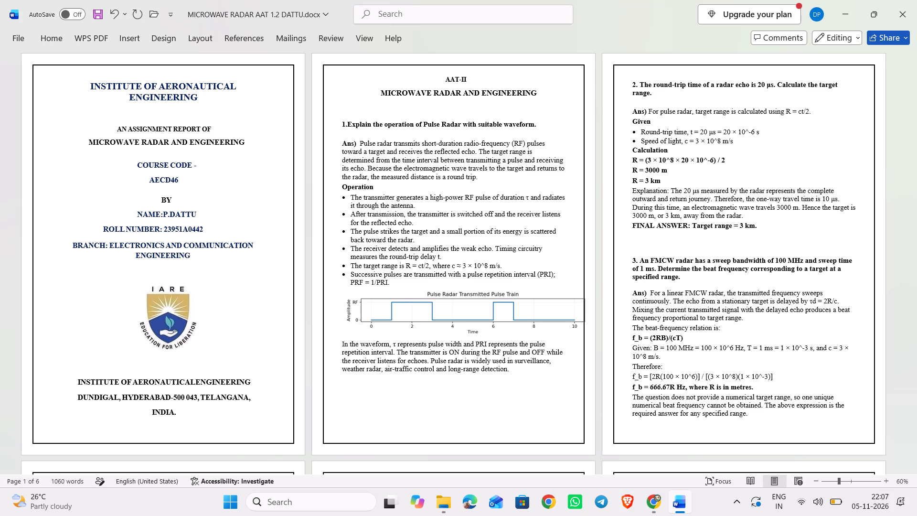
scroll(625, 217, "up", 3)
left_click(633, 189)
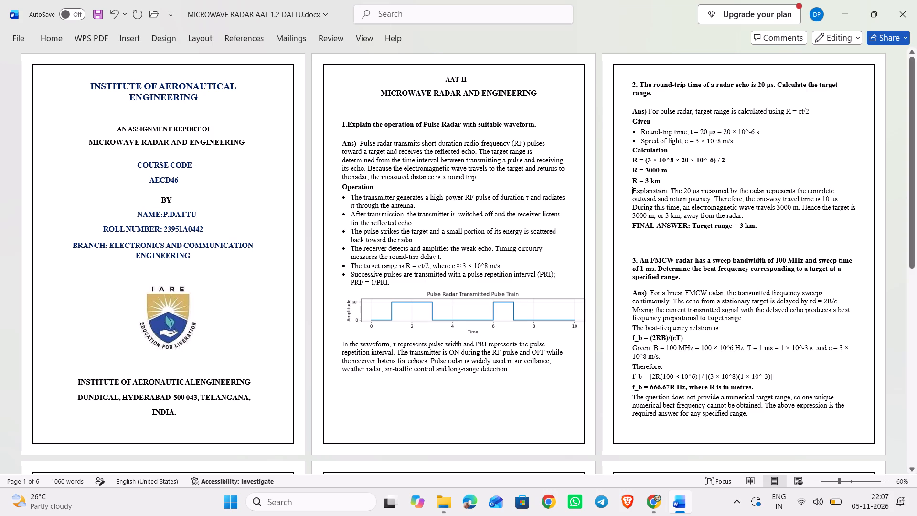
key("Return")
Delete one blank line above the question 3 heading about the FMCW radar.
scroll(633, 189, "down", 3)
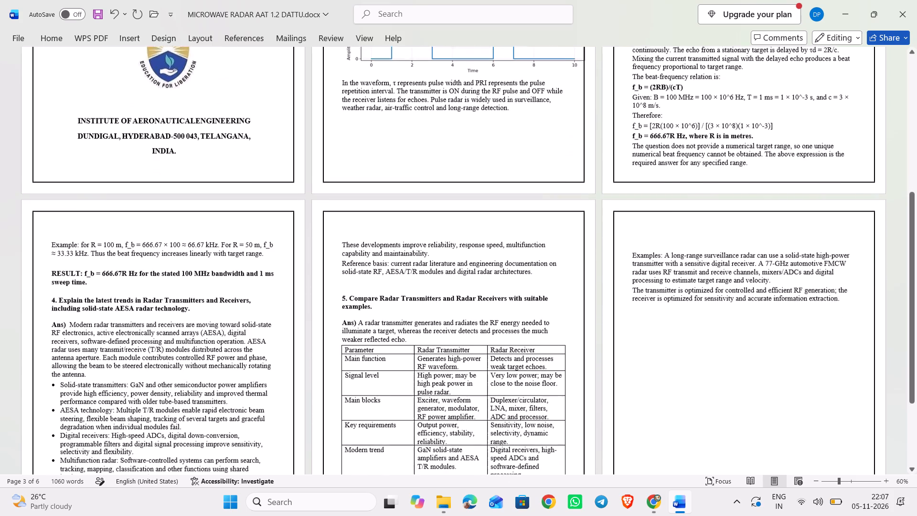
scroll(633, 189, "down", 3)
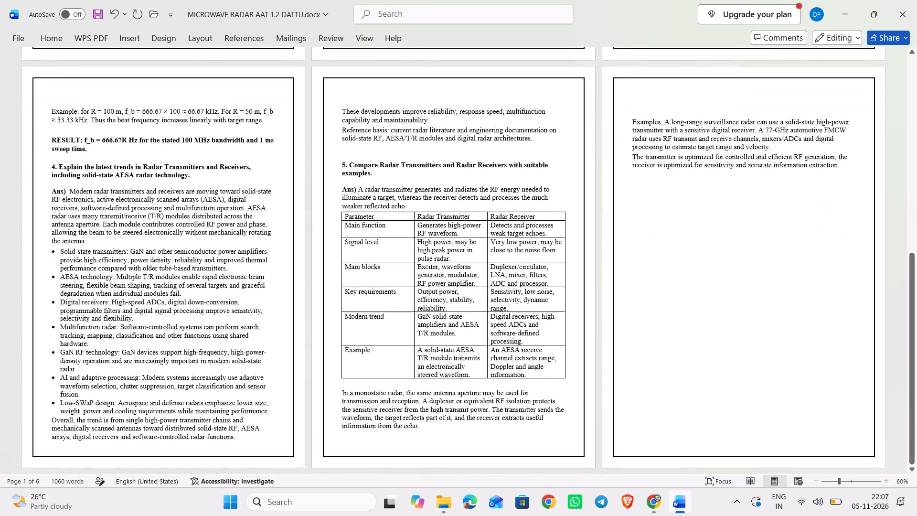
scroll(633, 189, "down", 6)
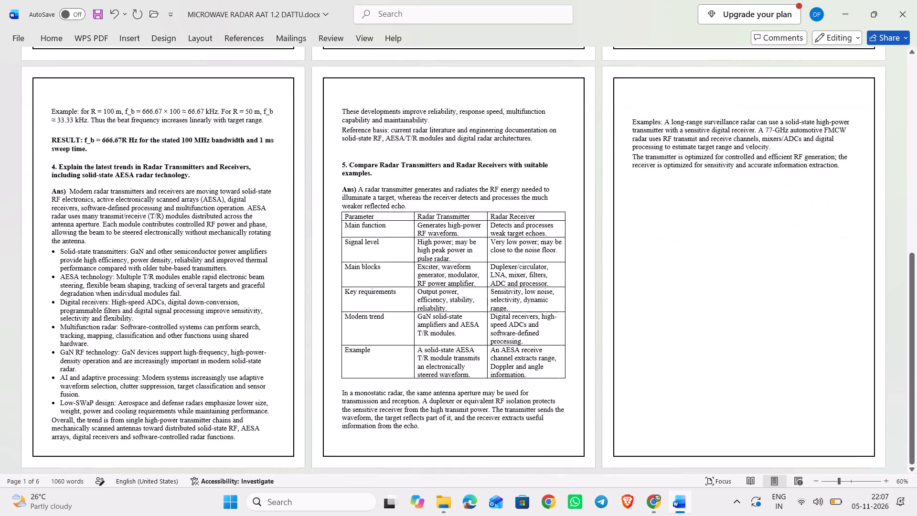
scroll(633, 189, "up", 11)
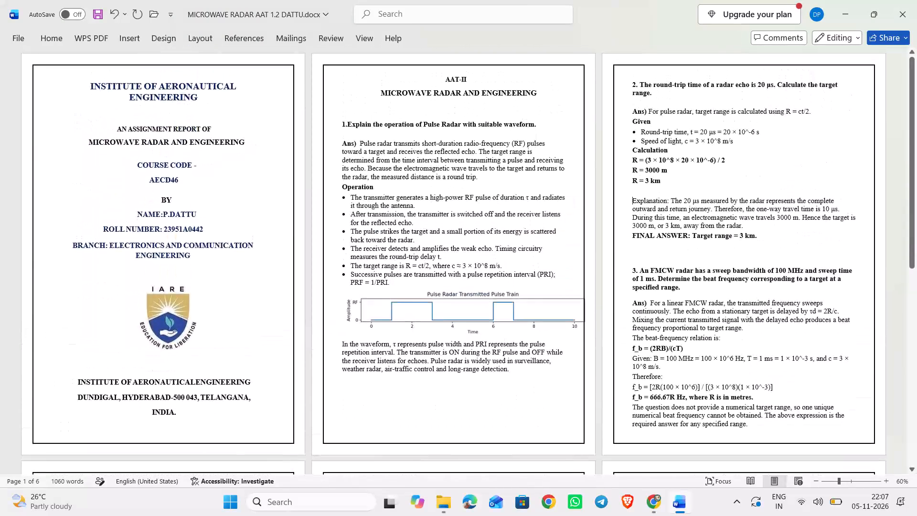
left_click(628, 261)
key("BackSpace")
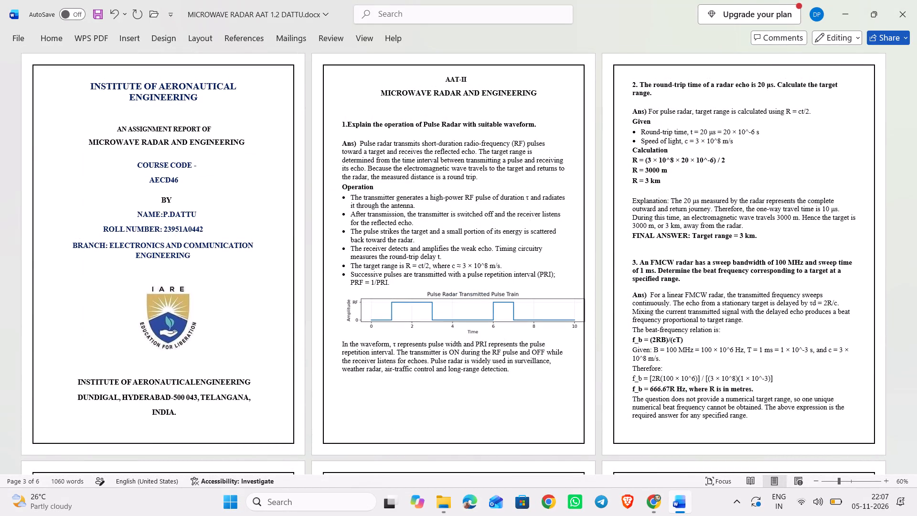
Remove the word "FINAL" from question 2's answer line so it reads "ANSWER: Target range = 3 km.".
scroll(628, 261, "down", 7)
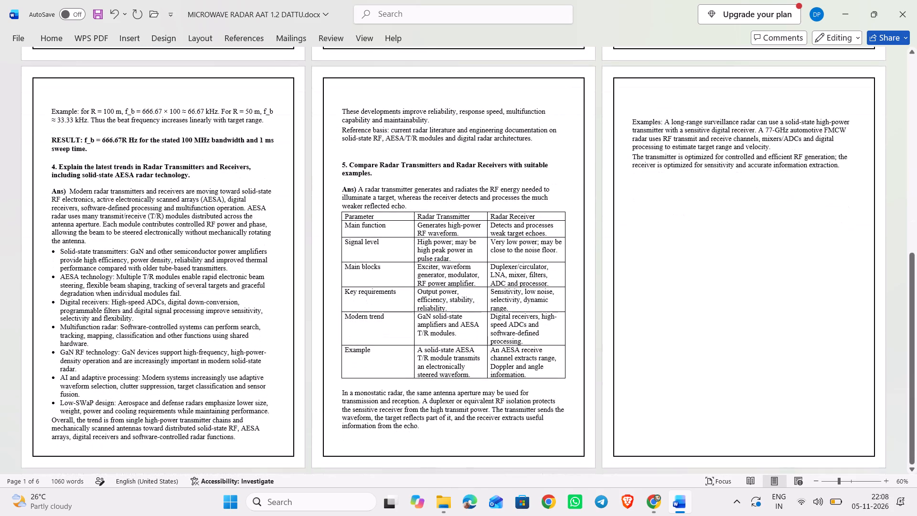
scroll(559, 208, "up", 4)
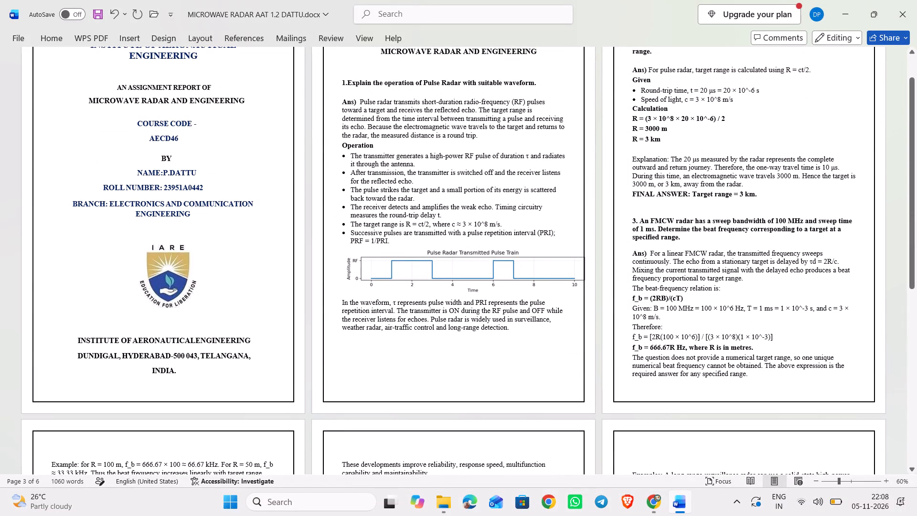
left_click(655, 196)
key("BackSpace")
key("BackSpace")
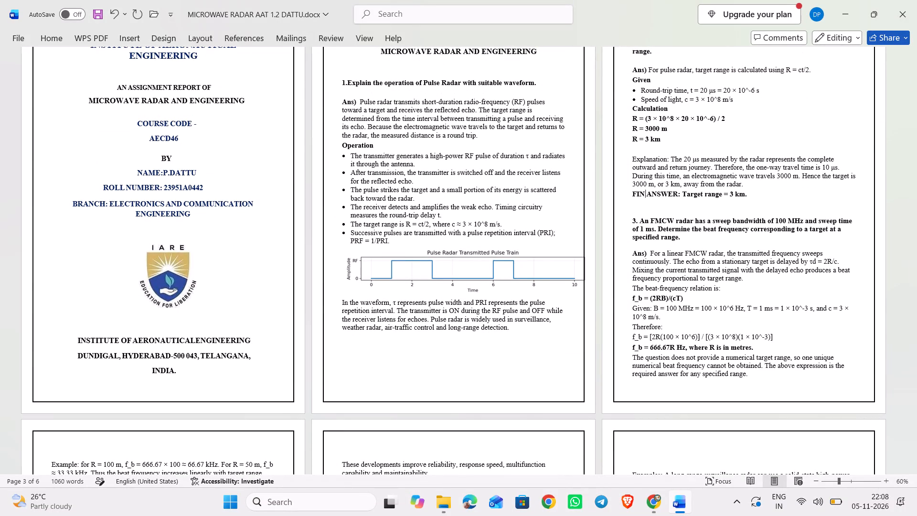
key("BackSpace")
key("BackSpace")
key("BackSpace")
key("Right")
key("BackSpace")
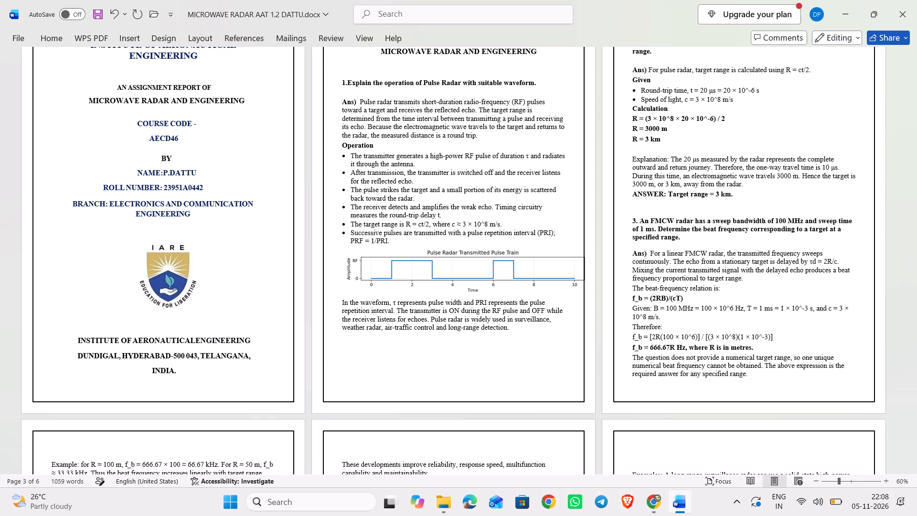
Save a copy of the report in the MICROWAVE RADAR folder, with the AAT number in the file name set to 2.2.
scroll(655, 196, "down", 3)
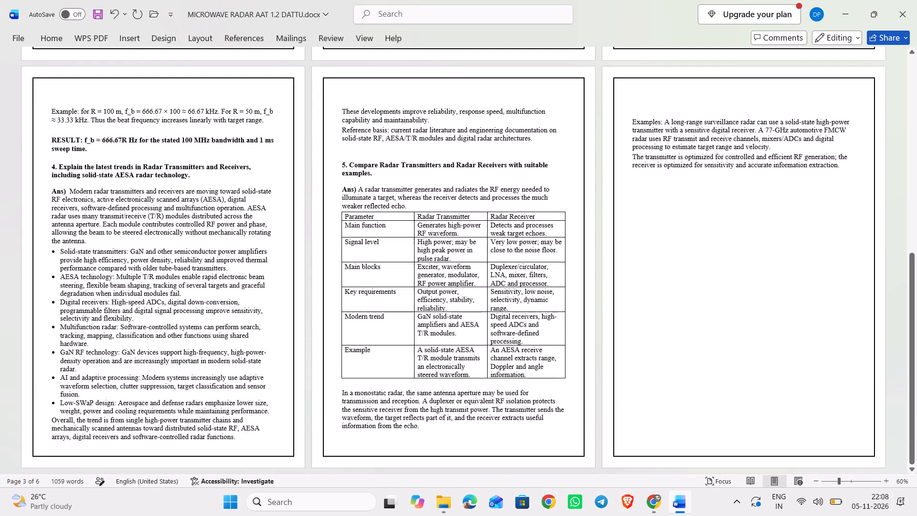
scroll(655, 196, "up", 5)
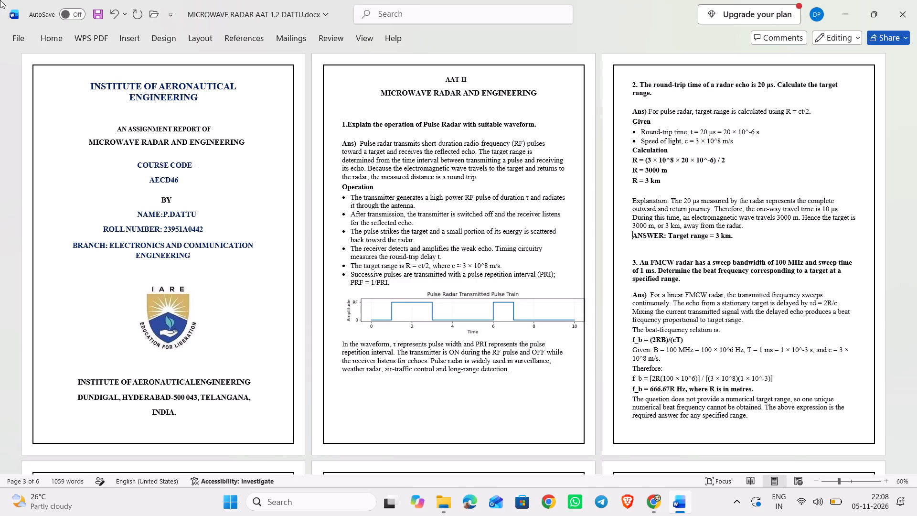
left_click(20, 37)
left_click(48, 274)
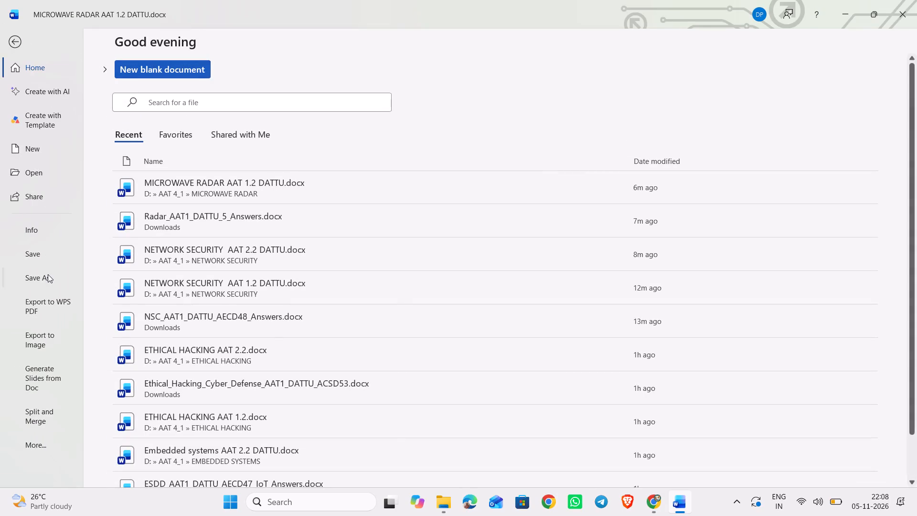
left_click(384, 135)
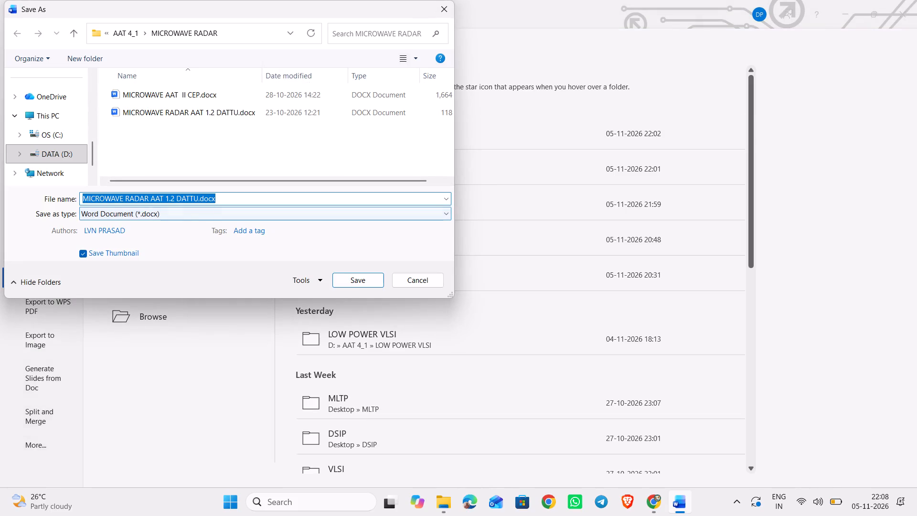
left_click(166, 198)
key("Right")
key("BackSpace")
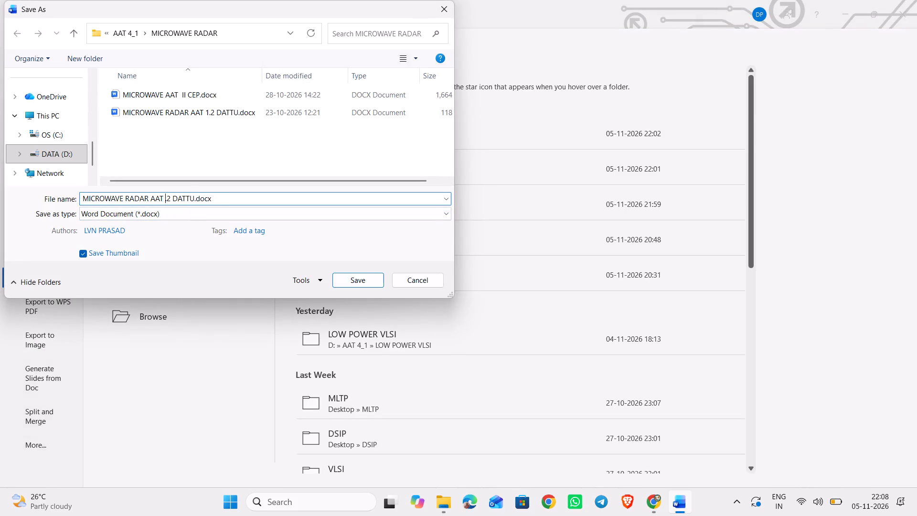
key("2")
key("Return")
Save the AAT 2.2 report as a PDF in the MICROWAVE RADAR folder.
left_click(11, 39)
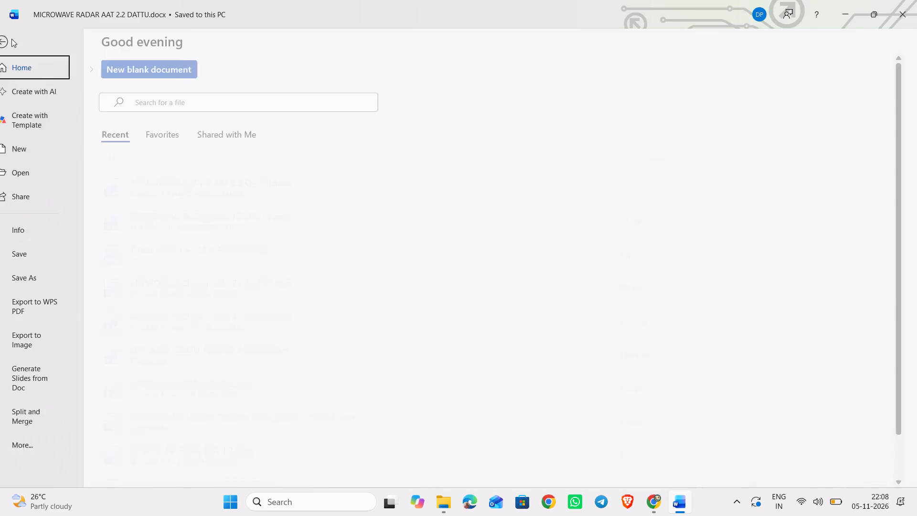
left_click(38, 282)
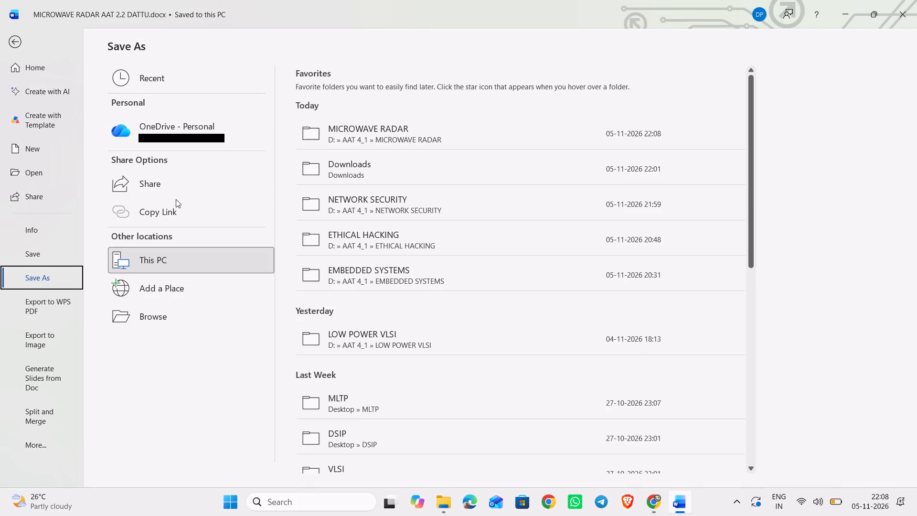
left_click(412, 135)
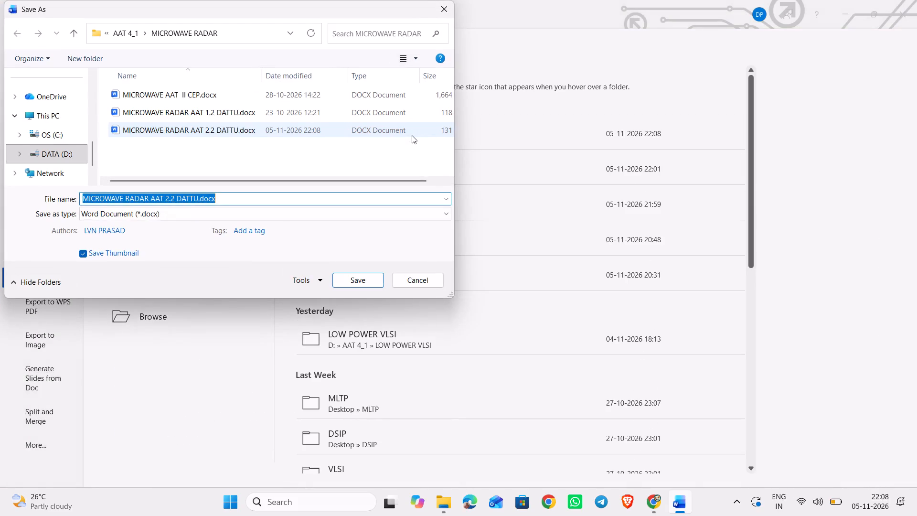
key("Tab")
key("Down")
key("Down")
key("Down")
key("Down")
key("Down")
key("Down")
key("Down")
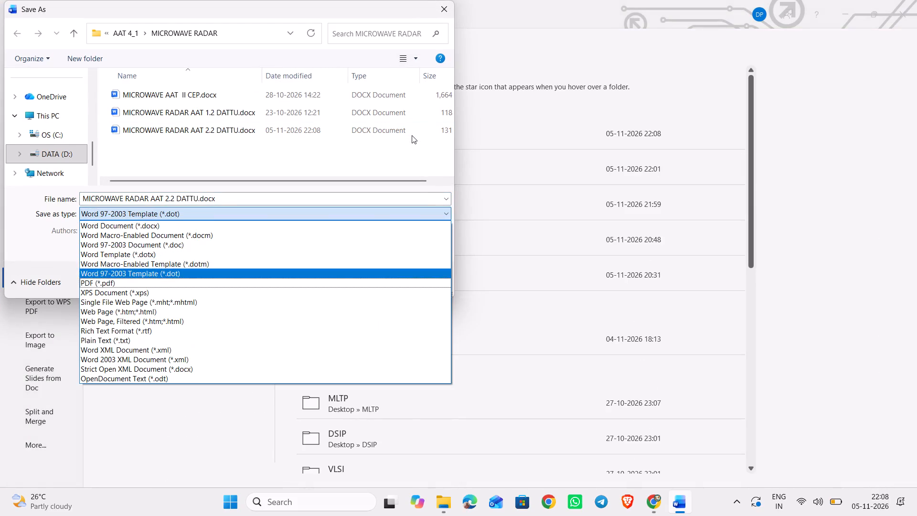
key("Return")
key("Return")
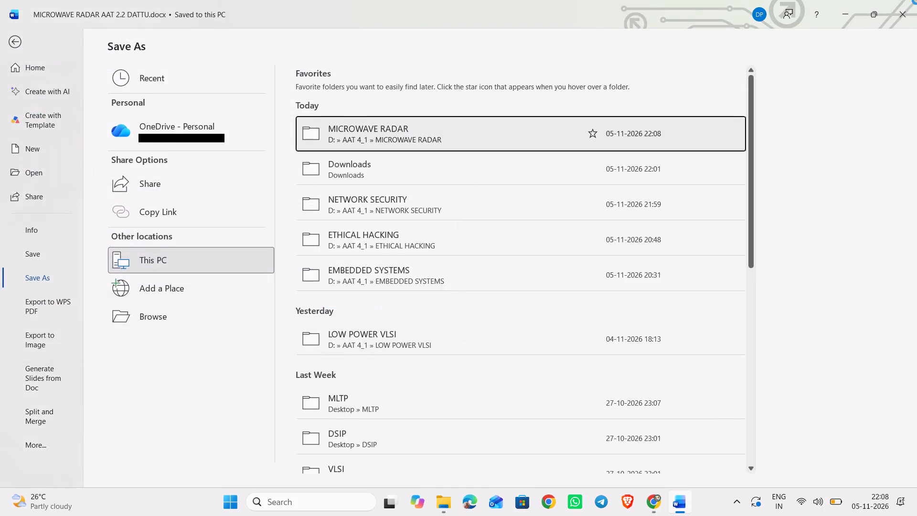
Close the Word document window and switch to the MICROWAVE RADAR folder in File Explorer.
key("alt+Tab")
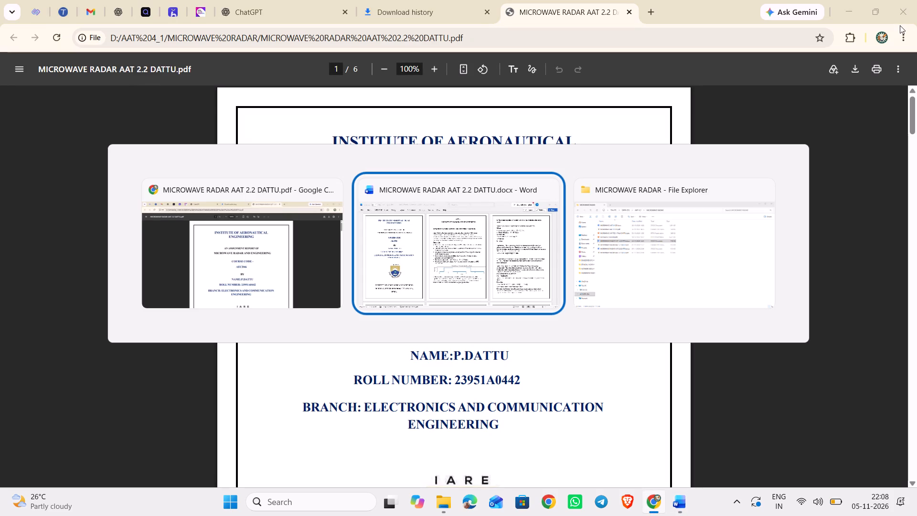
key("alt+Delete")
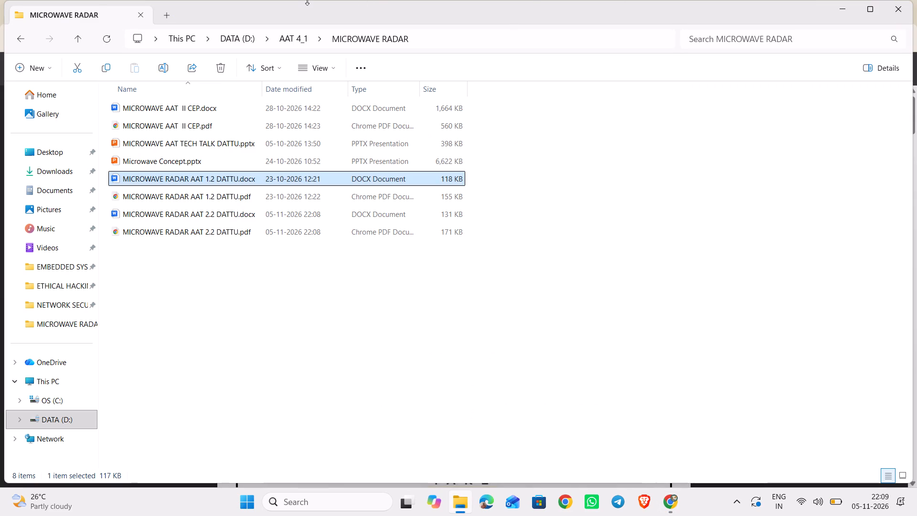
Go up to the AAT 4_1 folder and edit the MICROWAVE RADAR folder's name to "MICROWAVE RADAR D".
left_click(77, 39)
left_click(171, 157)
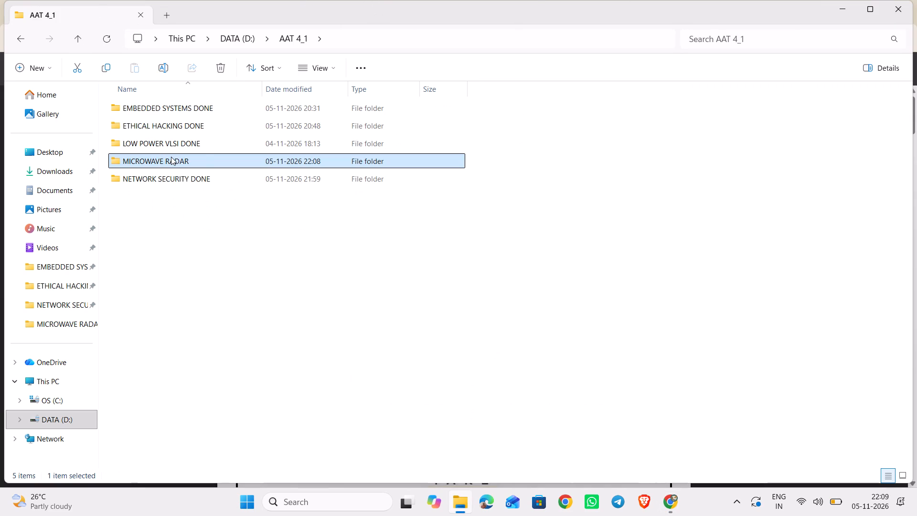
left_click(171, 157)
key("Down")
key("Down")
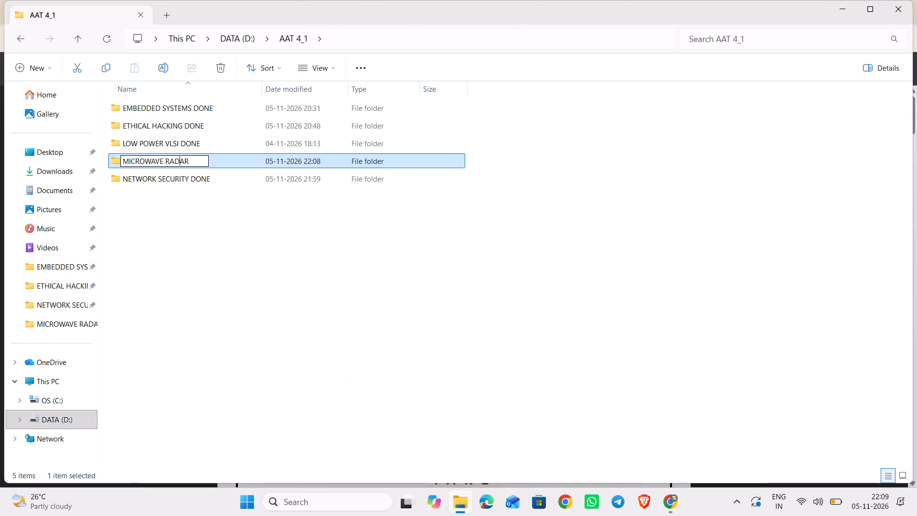
key("Down")
key("Down")
key("Down")
key("space")
type("D)")
key("shift+BackSpace")
key("shift+parenright")
key("shift+BackSpace")
key("shift+parenright")
key("shift+BackSpace")
key("shift+parenleft")
key("shift+BackSpace")
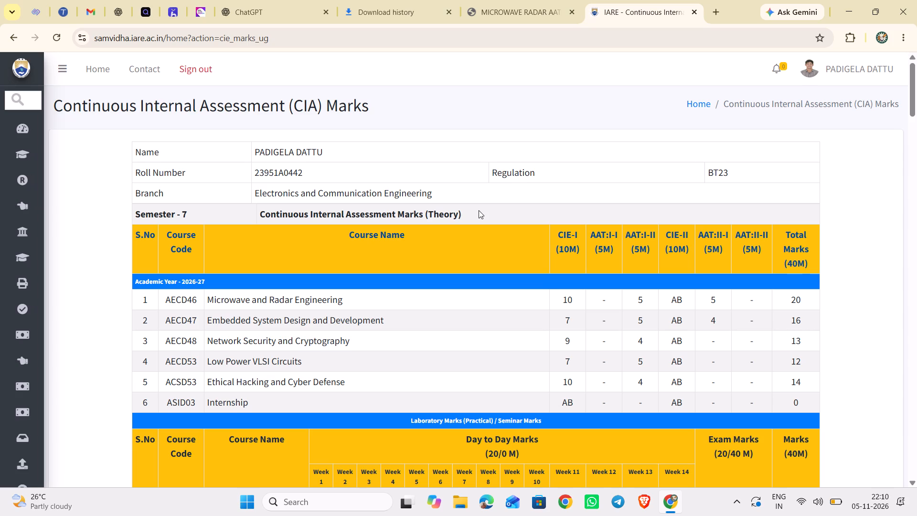
Review the internal assessment marks for semester 7 and the start of semester 6.
scroll(479, 210, "down", 3)
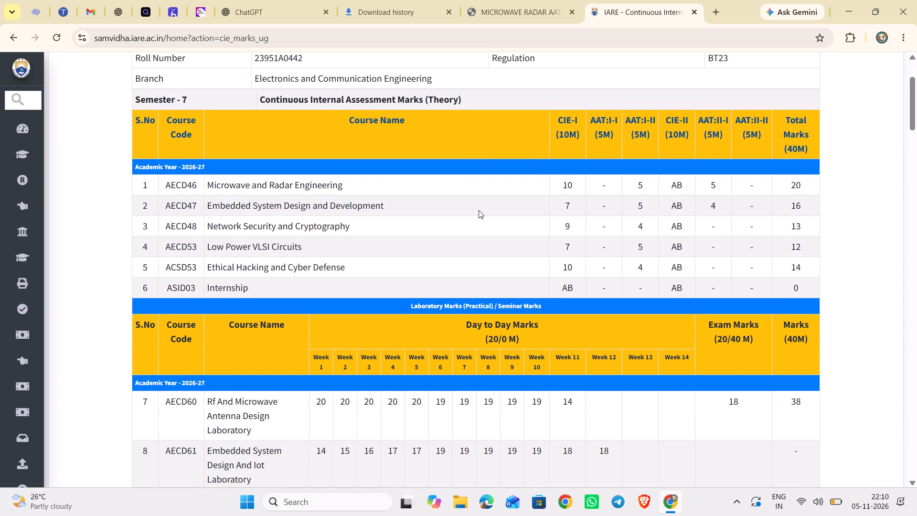
scroll(479, 210, "down", 4)
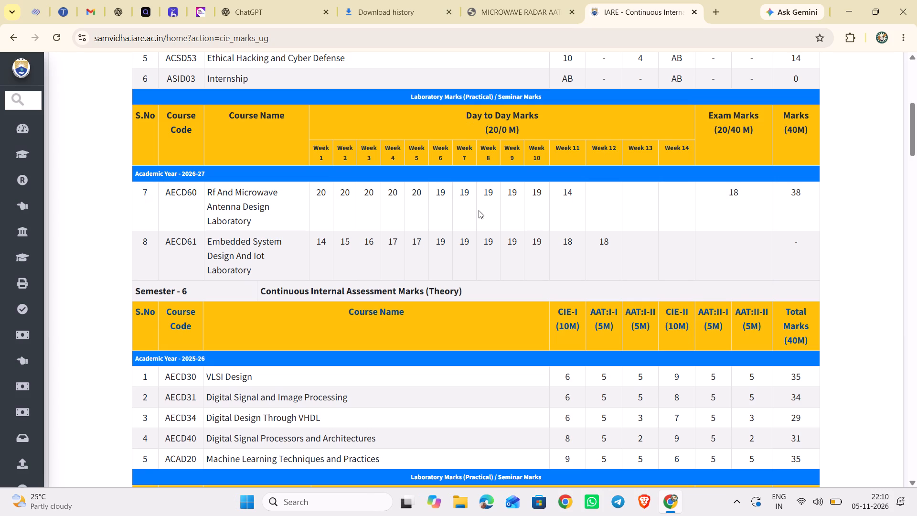
scroll(479, 210, "up", 3)
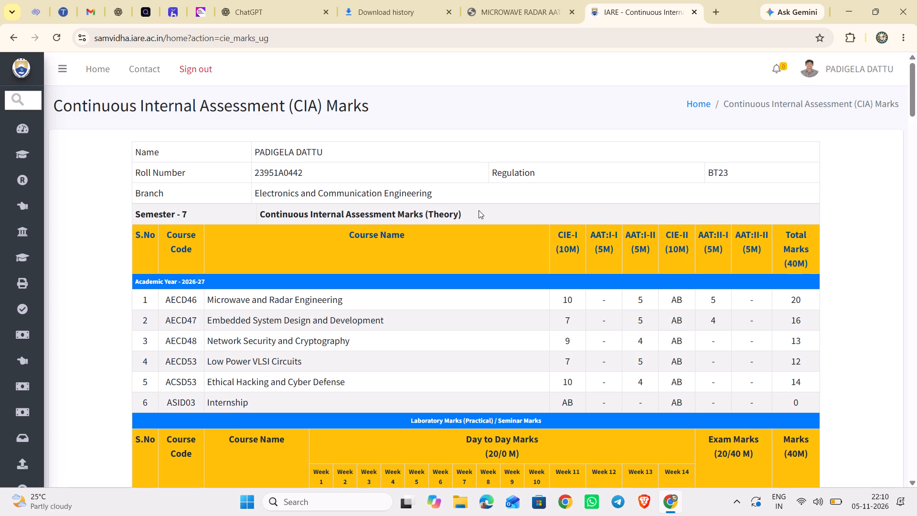
Return to the dashboard and open the AAT-II upload page.
scroll(479, 210, "right", 5)
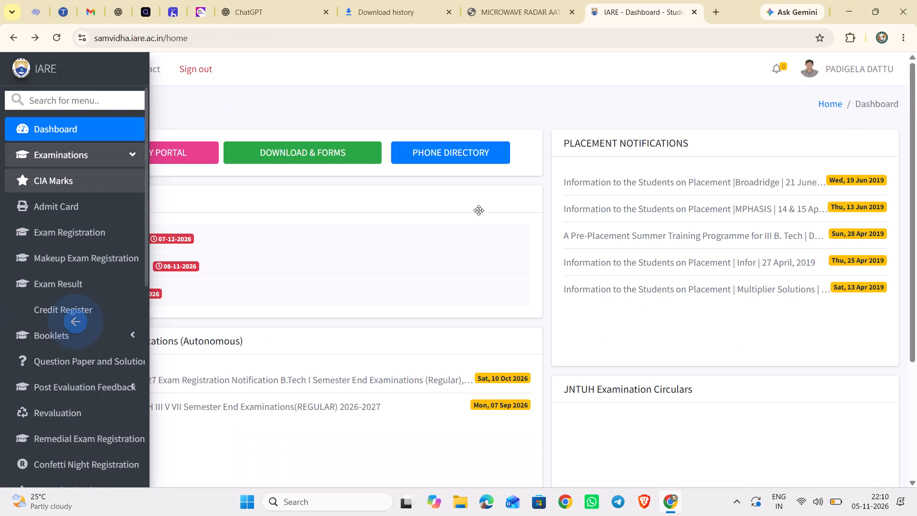
scroll(94, 348, "down", 6)
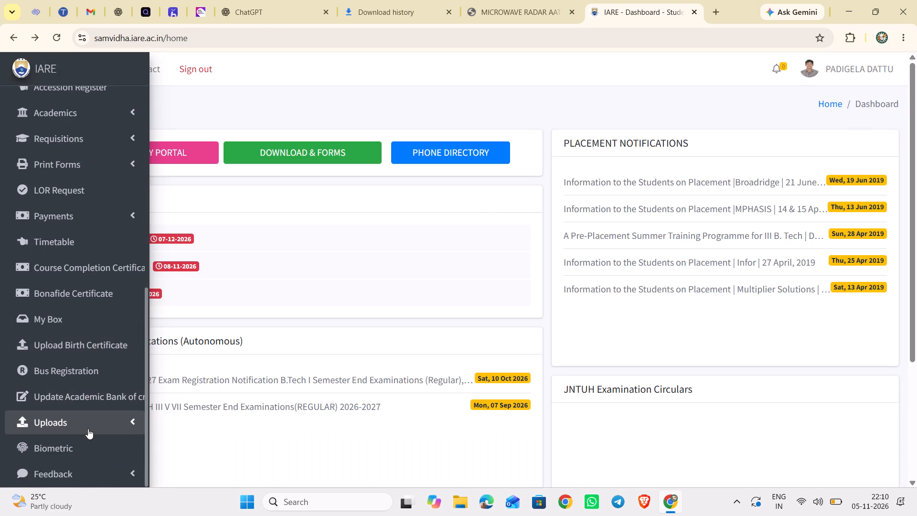
left_click(88, 430)
scroll(88, 430, "down", 3)
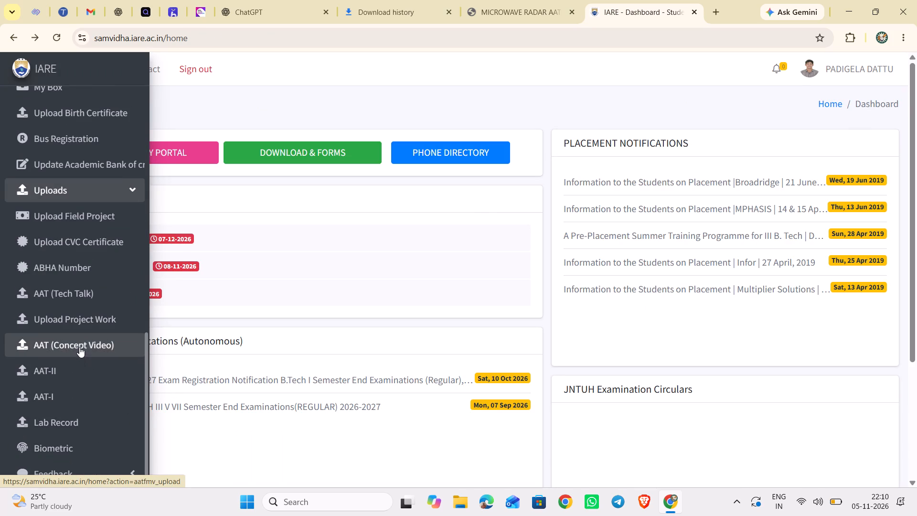
left_click(86, 375)
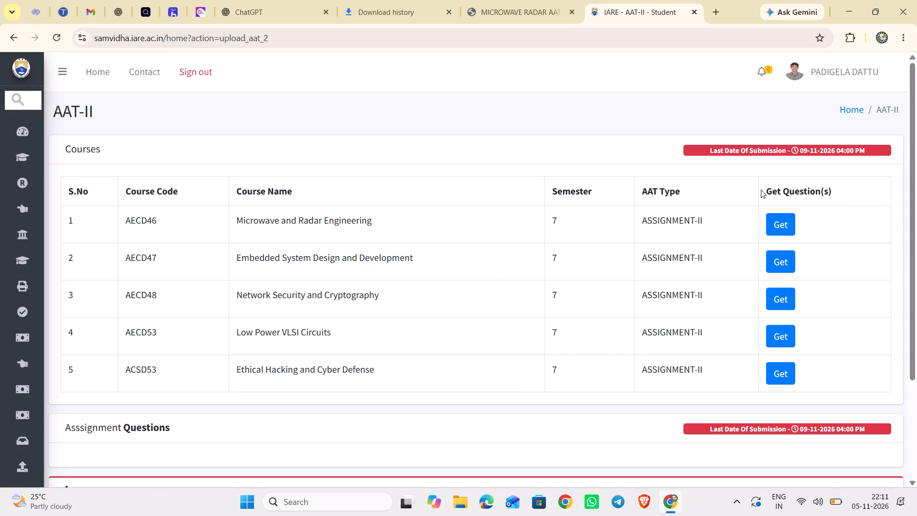
Get the AAT-II assignment questions and answer upload row for Microwave and Radar Engineering.
left_click(788, 231)
left_click(819, 222)
scroll(819, 222, "down", 2)
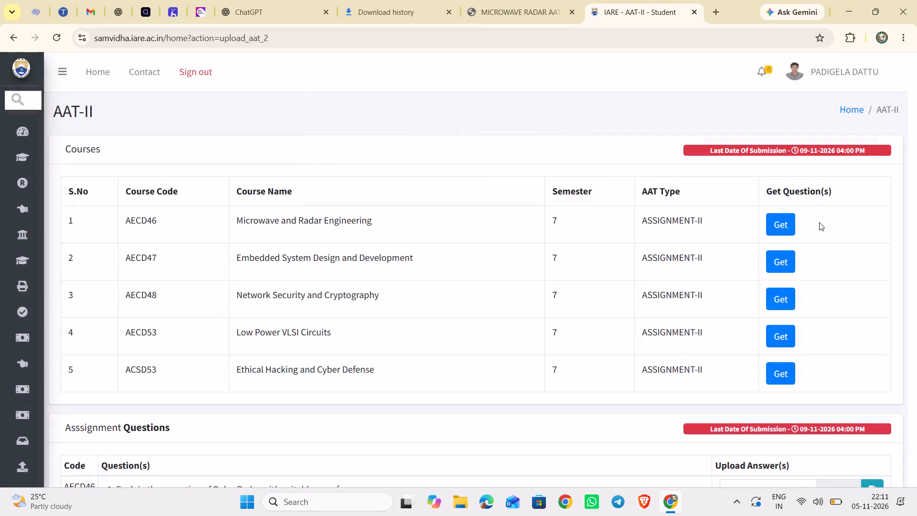
scroll(819, 222, "down", 4)
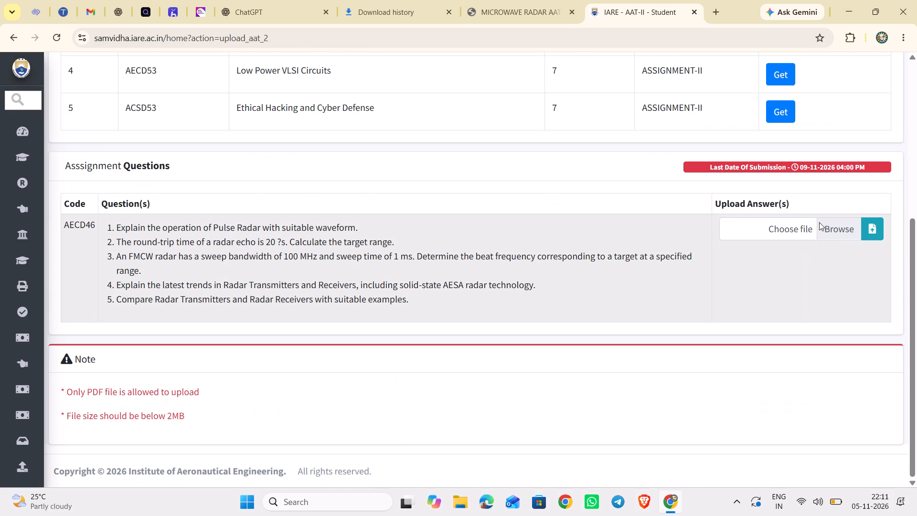
scroll(819, 222, "up", 1)
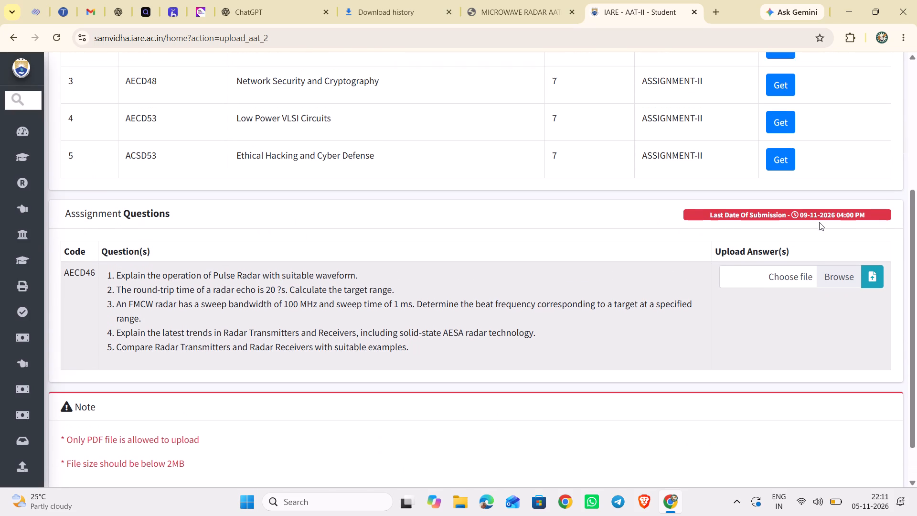
Choose the Microwave Radar AAT 2.2 PDF from DATA (D:) > AAT 4_1 > MICROWAVE RADAR DONE as the AECD46 answer file.
left_click(773, 286)
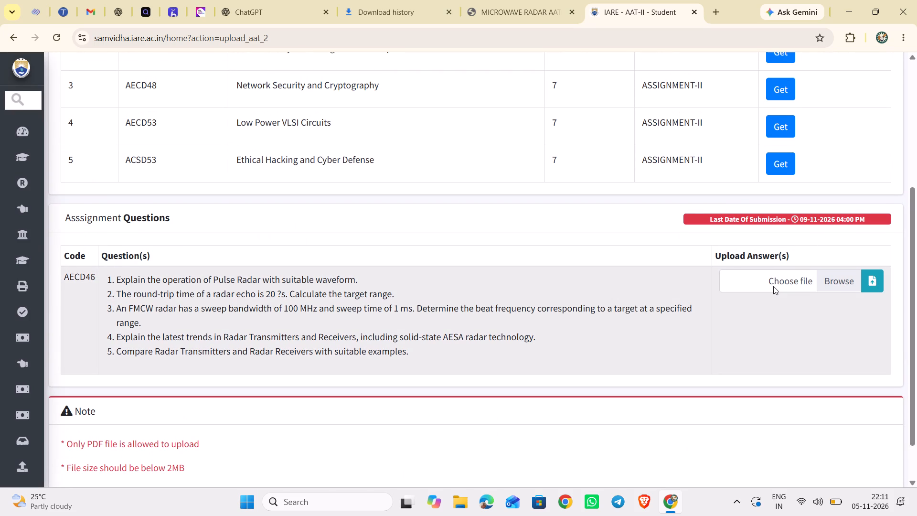
left_click(773, 286)
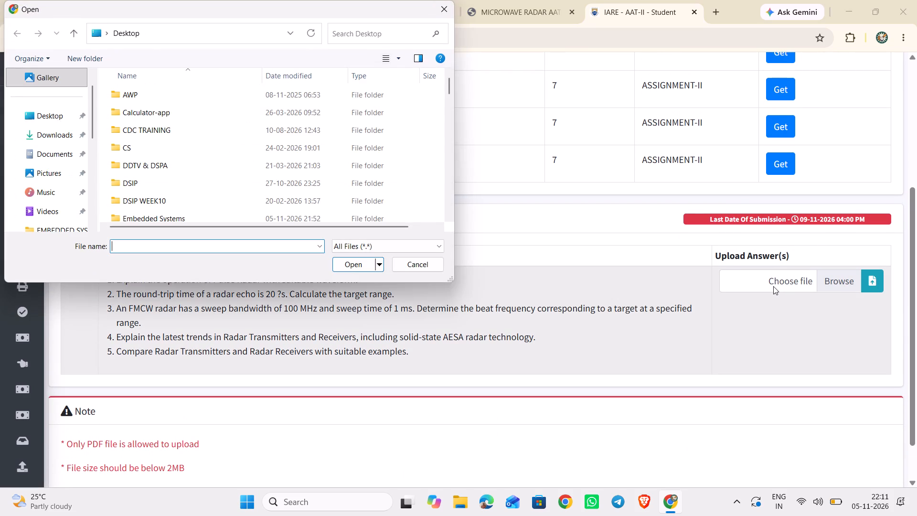
left_click(773, 286)
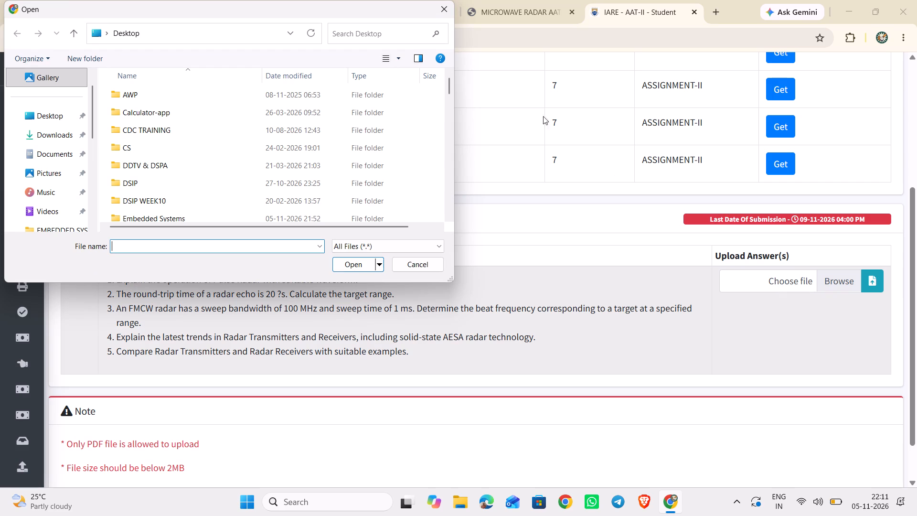
scroll(47, 193, "down", 2)
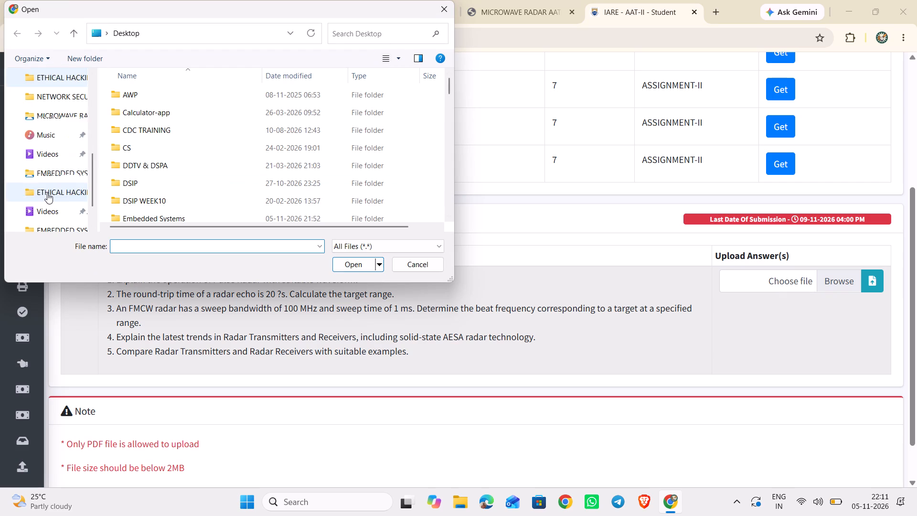
left_click(50, 169)
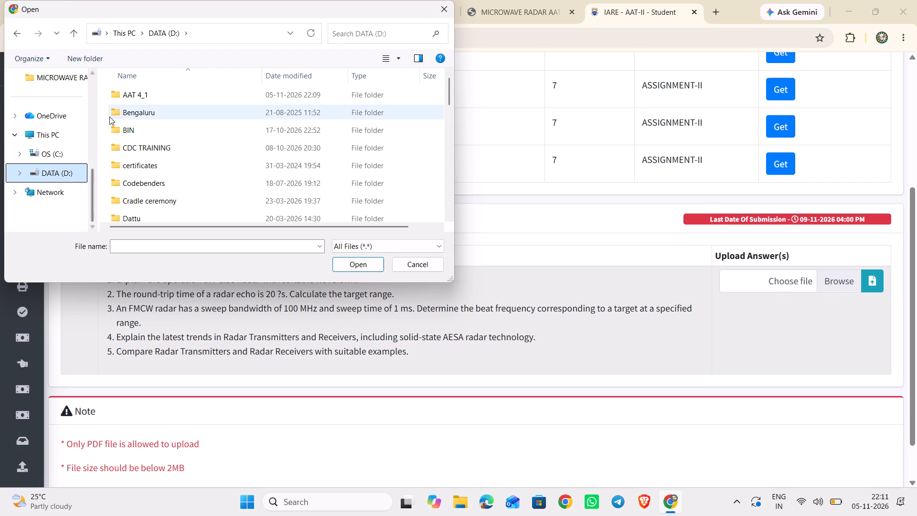
double_click(147, 92)
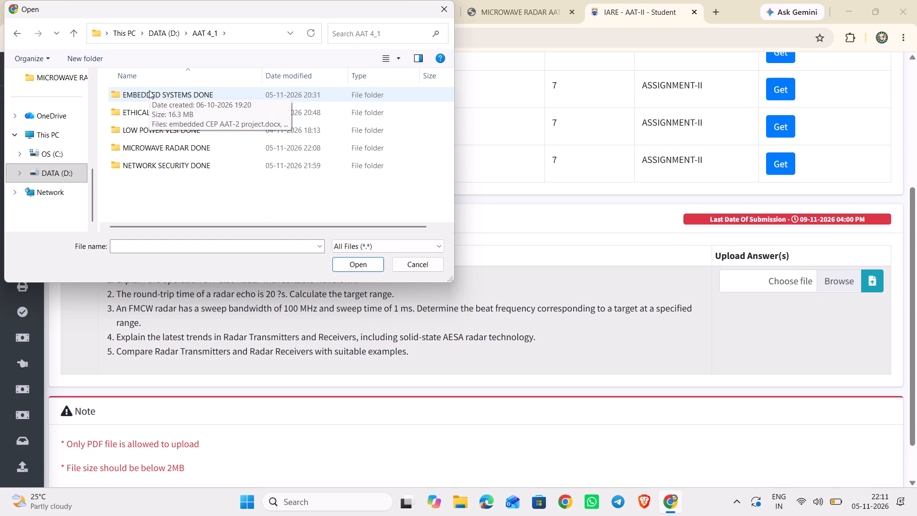
left_click(149, 89)
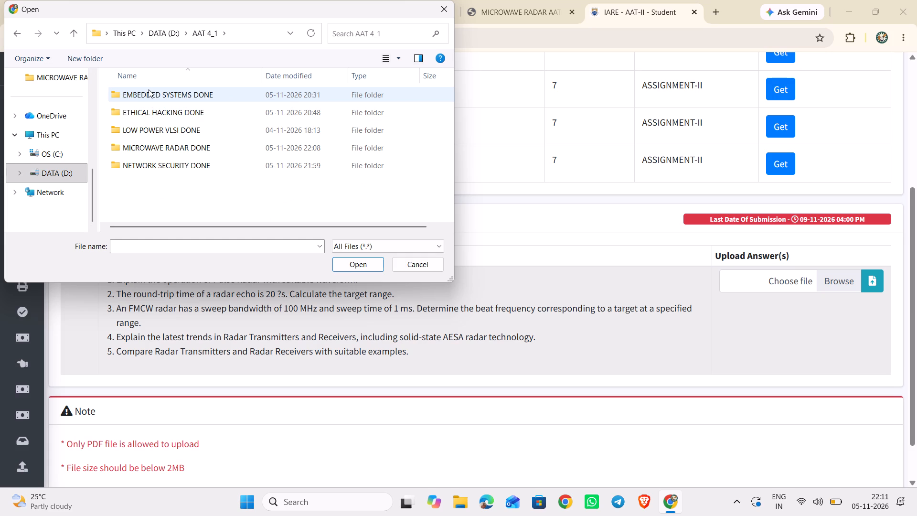
left_click(149, 89)
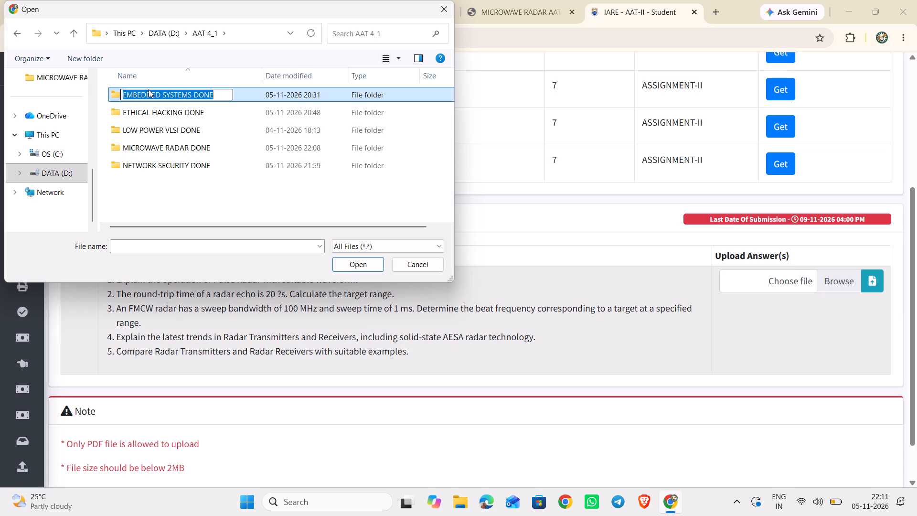
left_click(149, 89)
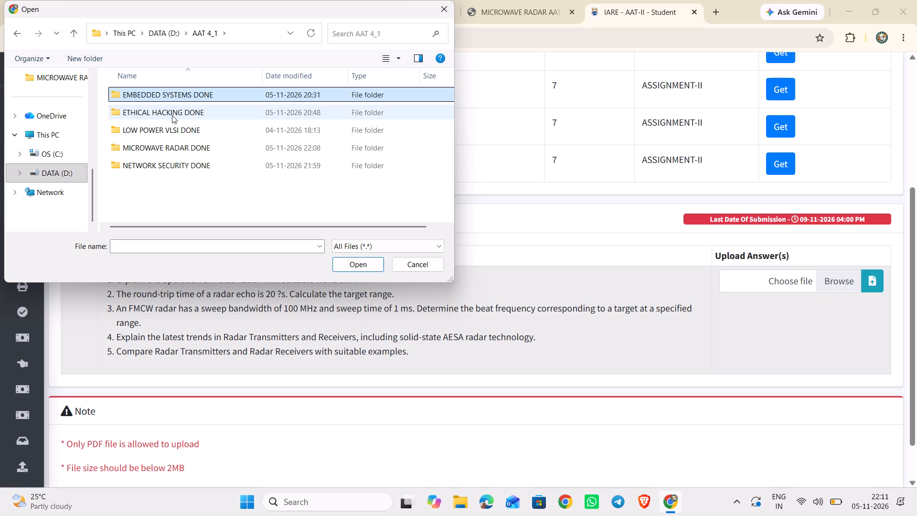
double_click(182, 149)
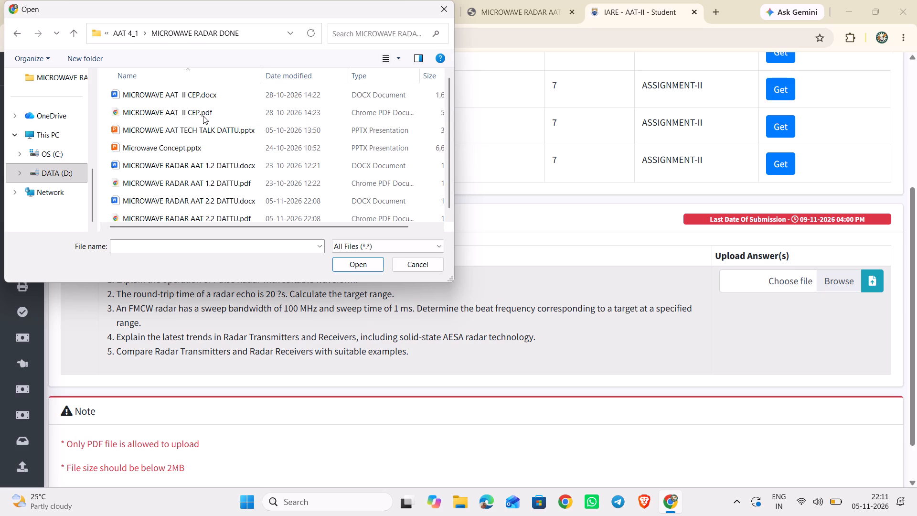
left_click(203, 116)
scroll(203, 116, "down", 1)
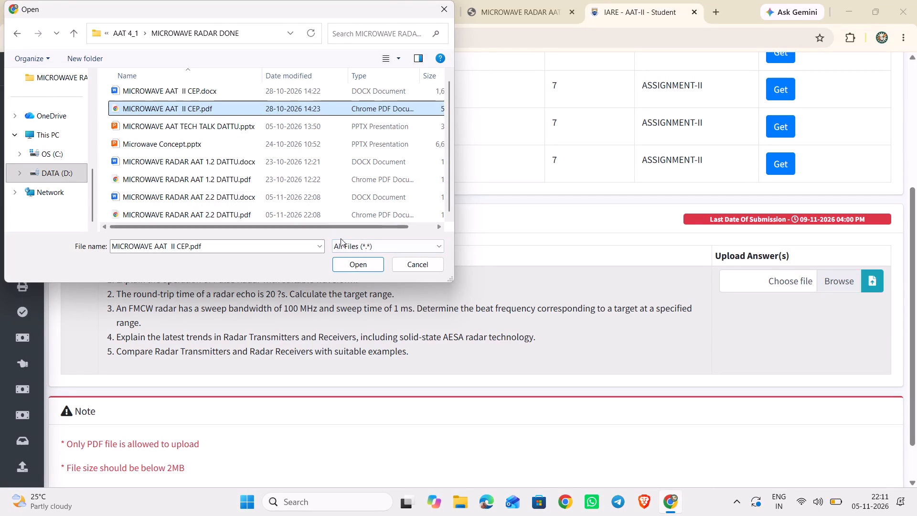
scroll(188, 182, "down", 1)
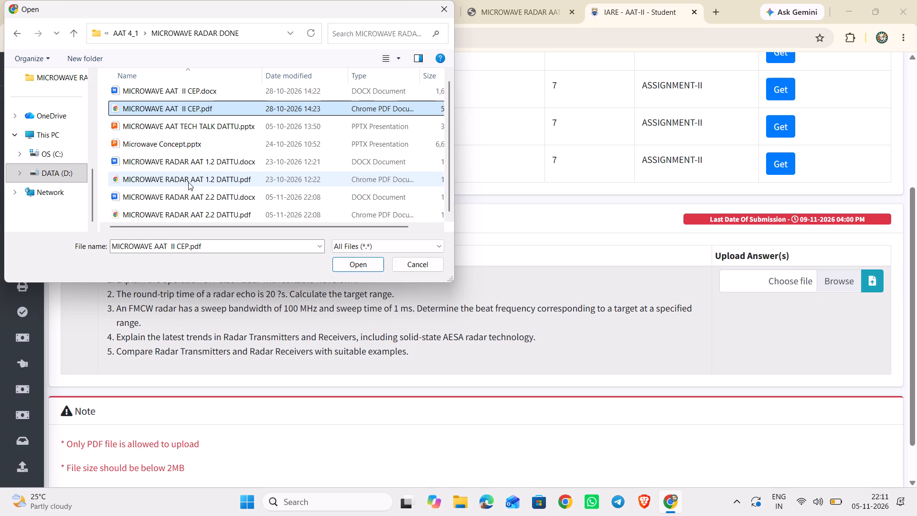
left_click(203, 212)
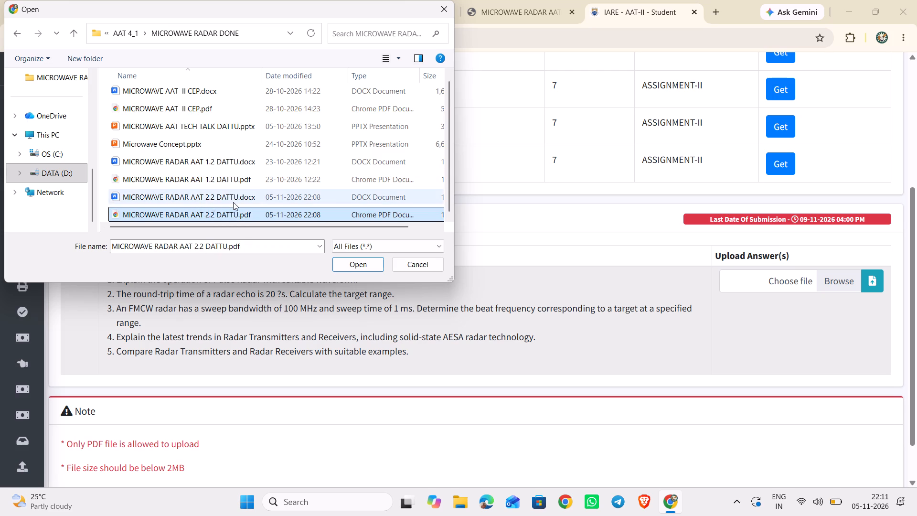
left_click(346, 265)
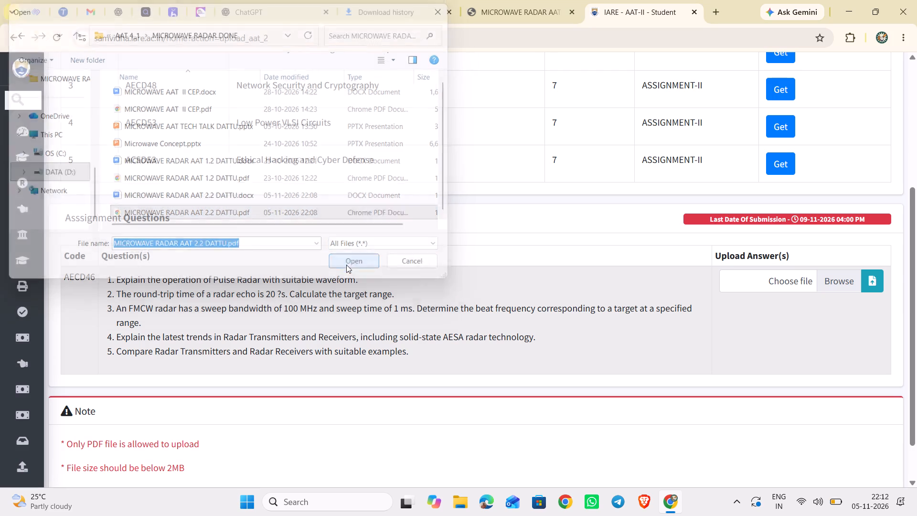